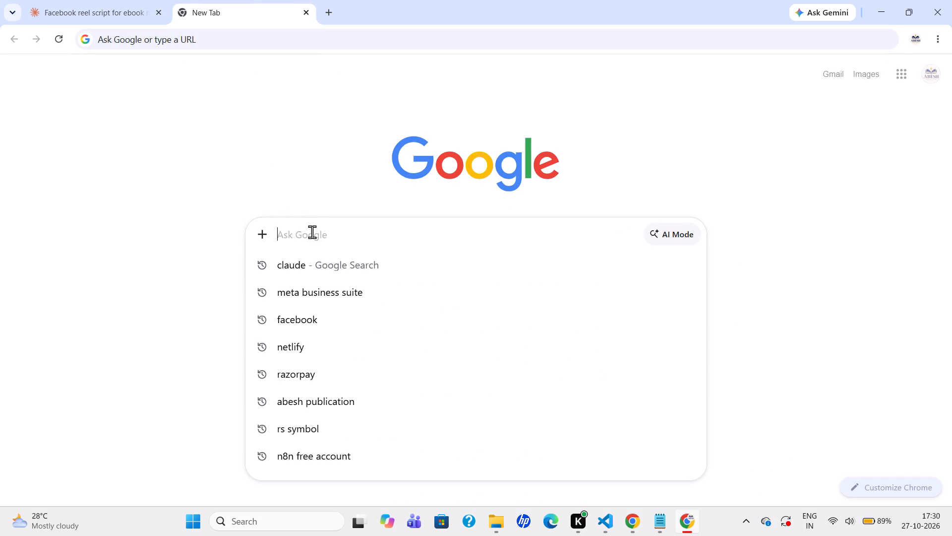
Search Google for "meta business suite" and open the Abesh Publication home page in Meta Business Suite.
left_click(348, 297)
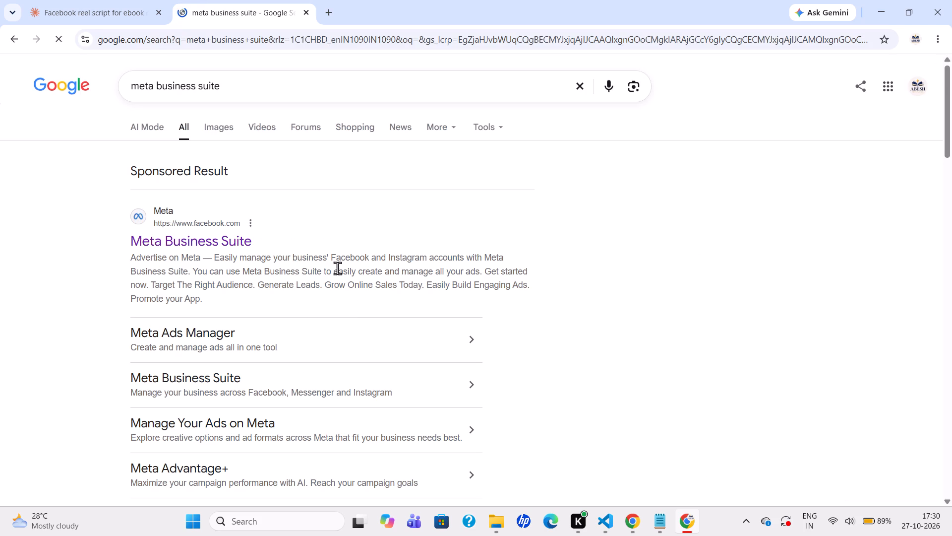
double_click(220, 235)
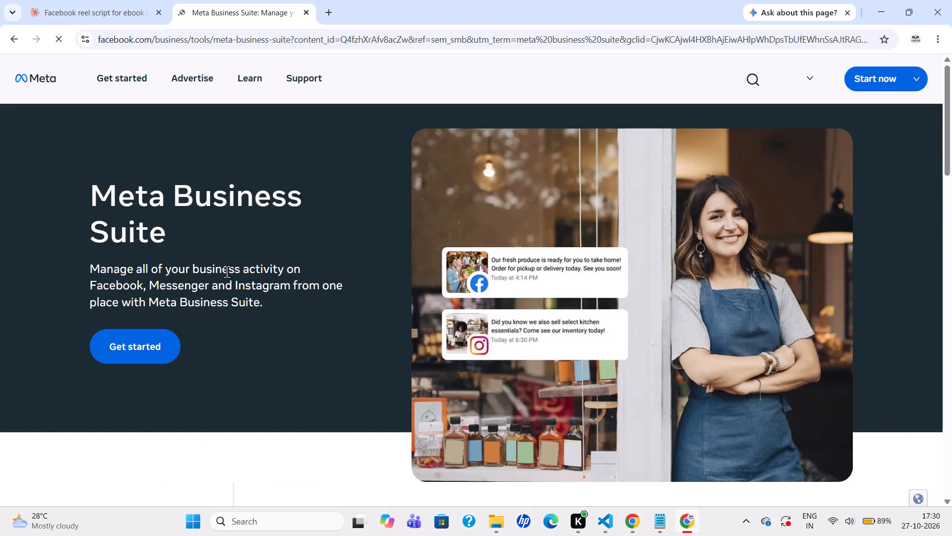
left_click(144, 354)
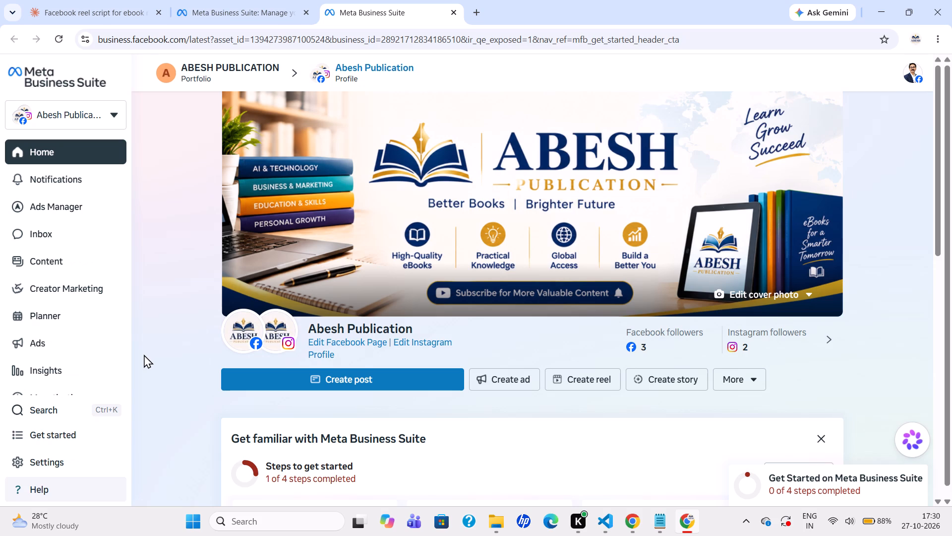
Look through the Meta Business Suite home page, including the draft posts, weekly plan and marketing content sections.
scroll(144, 354, "down", 9)
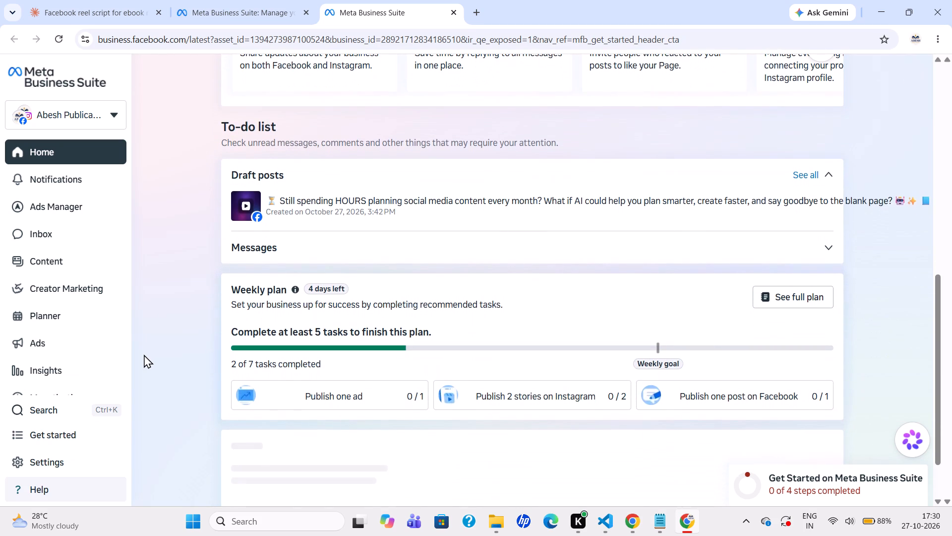
scroll(144, 354, "down", 4)
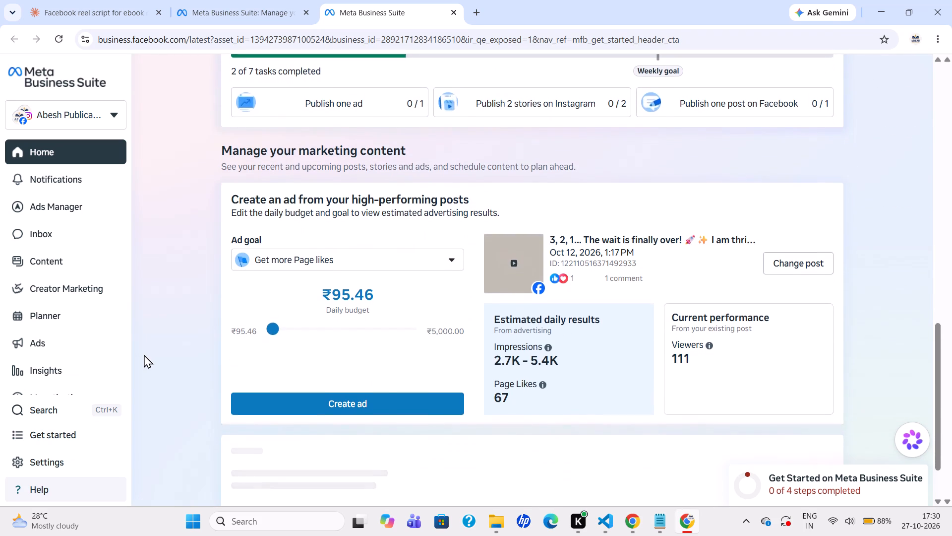
scroll(144, 354, "up", 3)
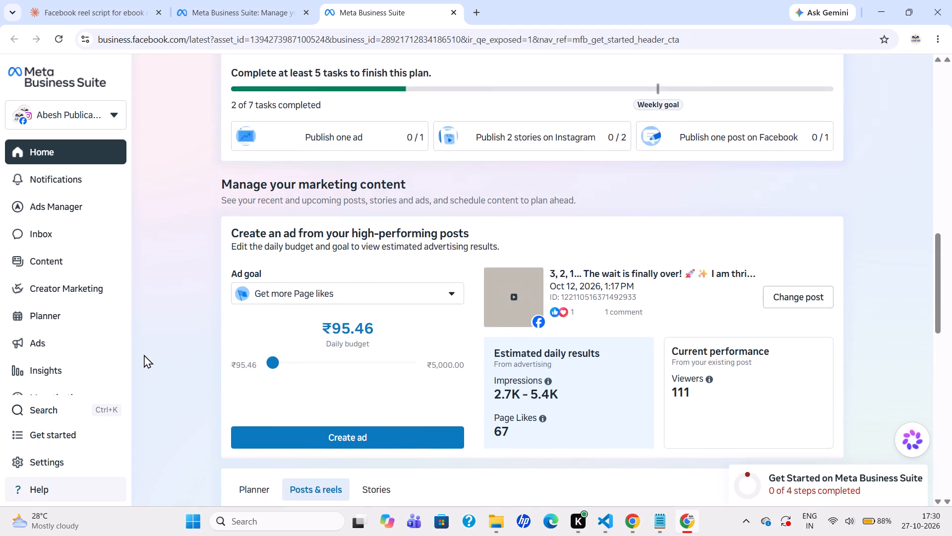
scroll(144, 354, "up", 2)
scroll(144, 354, "down", 2)
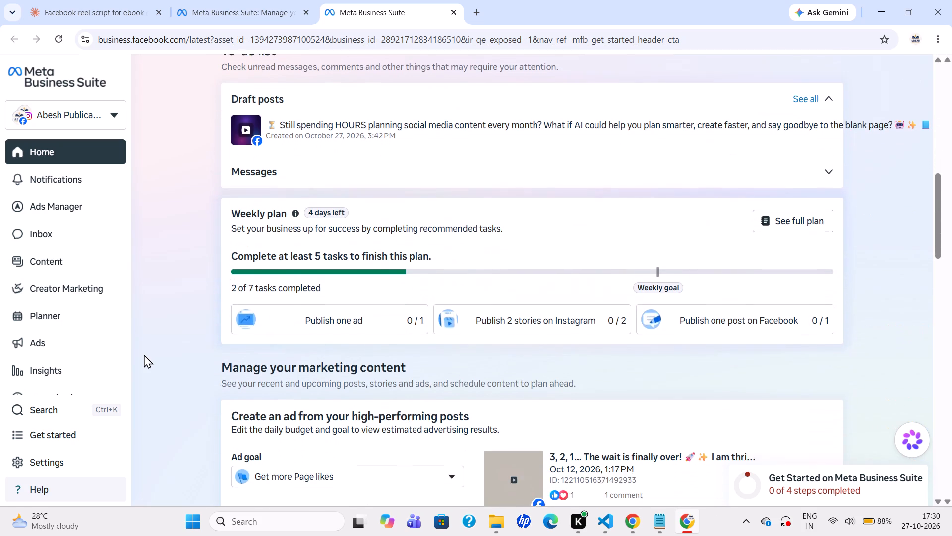
scroll(144, 354, "down", 1)
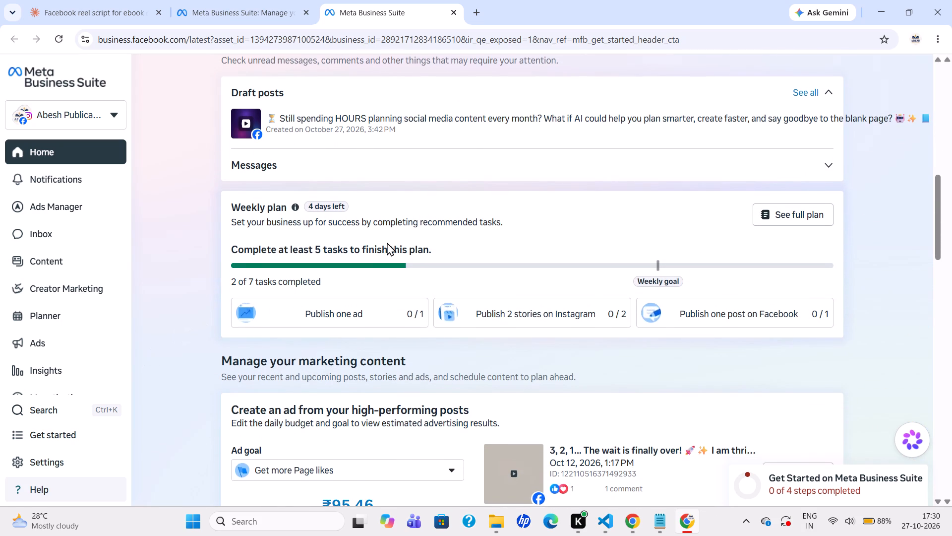
In Meta Business Suite, open the options of the draft Facebook post about The 10-Minute Content Calendar.
scroll(387, 242, "up", 2)
scroll(498, 204, "left", 5)
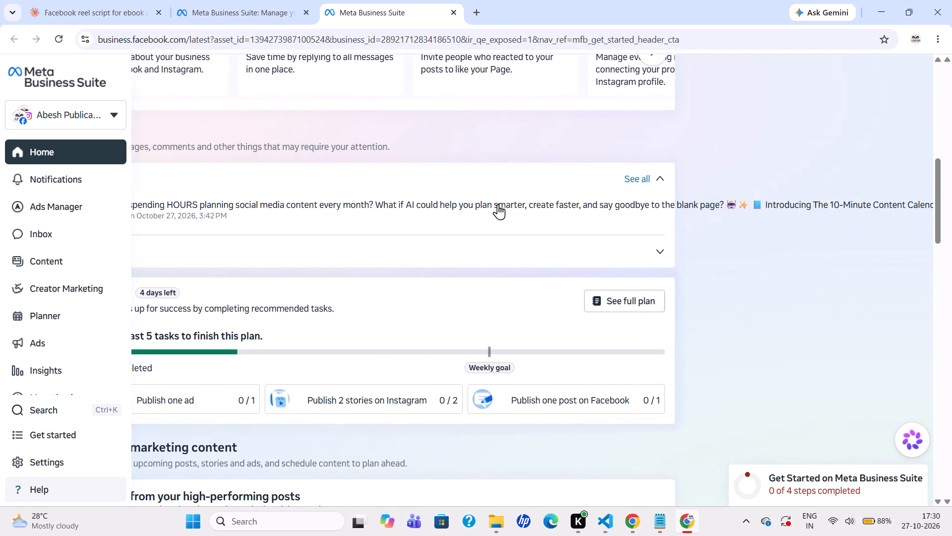
scroll(498, 204, "left", 8)
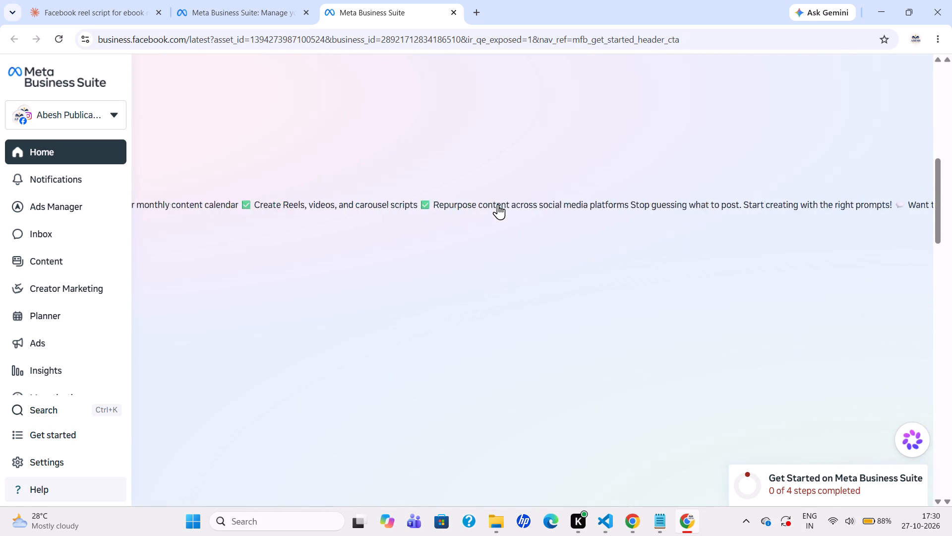
scroll(498, 204, "left", 13)
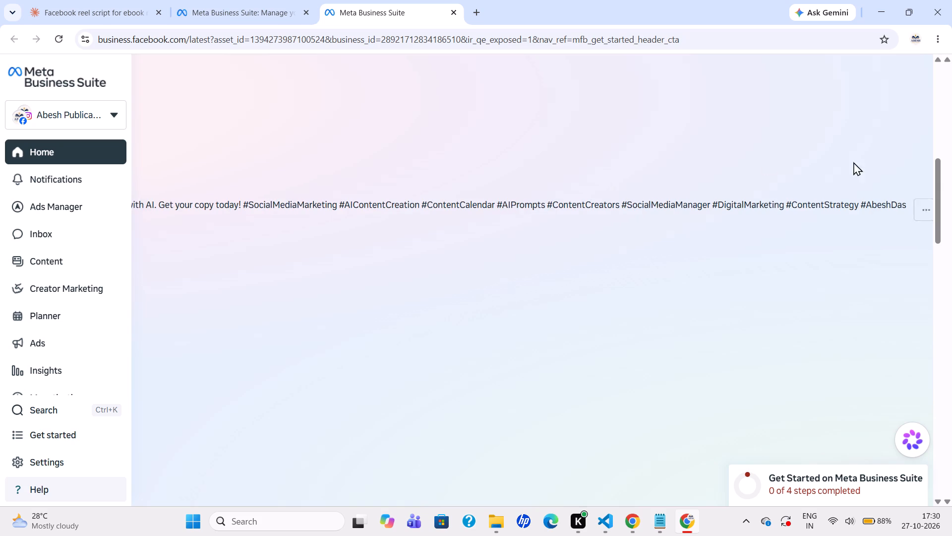
scroll(796, 215, "left", 5)
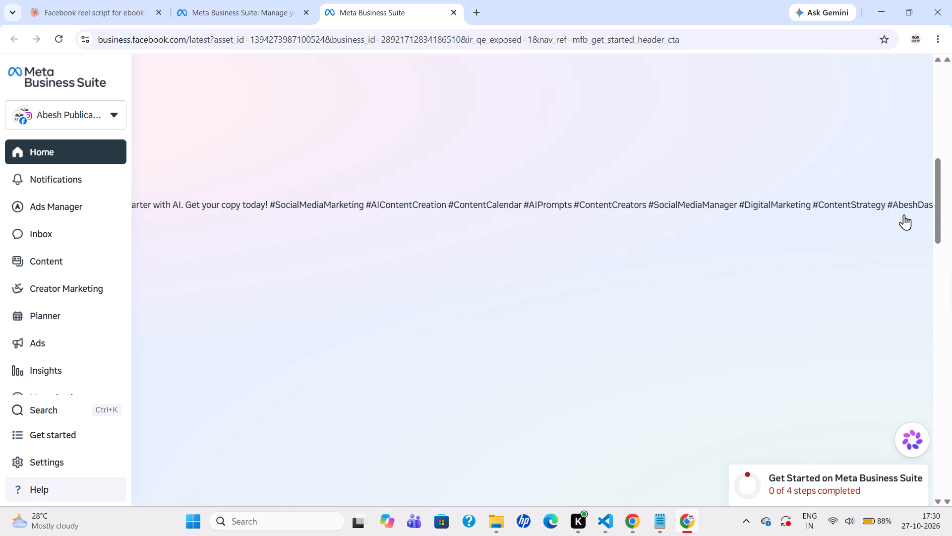
scroll(903, 214, "left", 3)
left_click(911, 211)
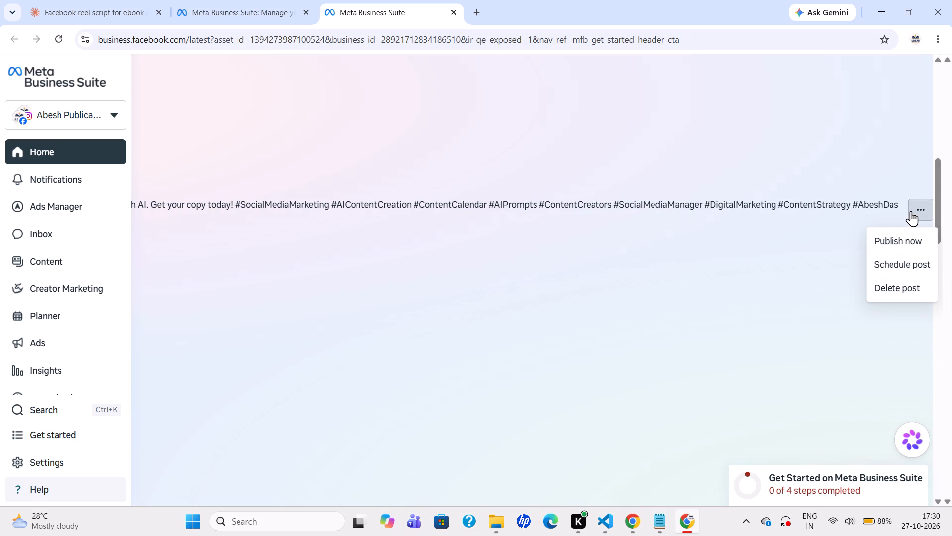
Open the draft Facebook post about The 10-Minute Content Calendar for editing.
left_click(736, 231)
left_click(761, 206)
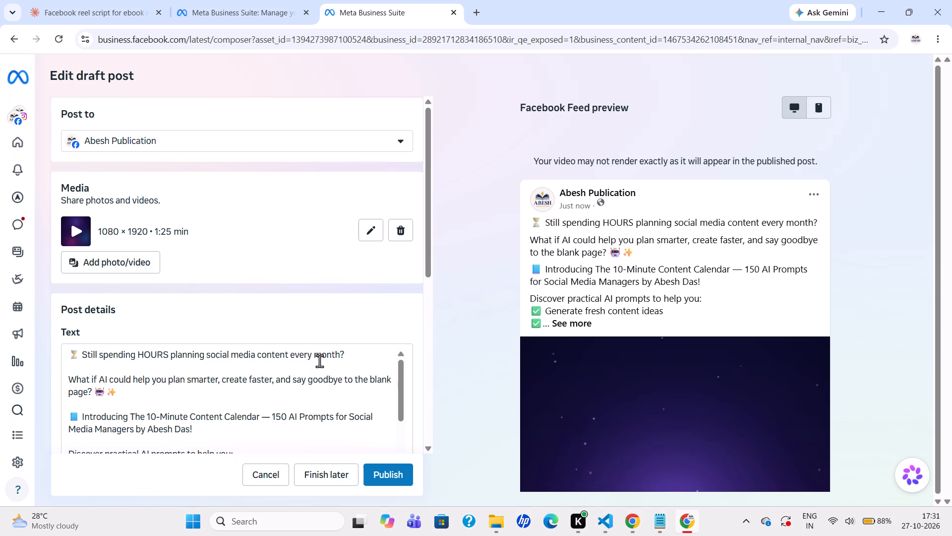
Enable sharing the draft to the public Facebook story, choosing Share this story rather than always sharing stories.
scroll(319, 361, "down", 12)
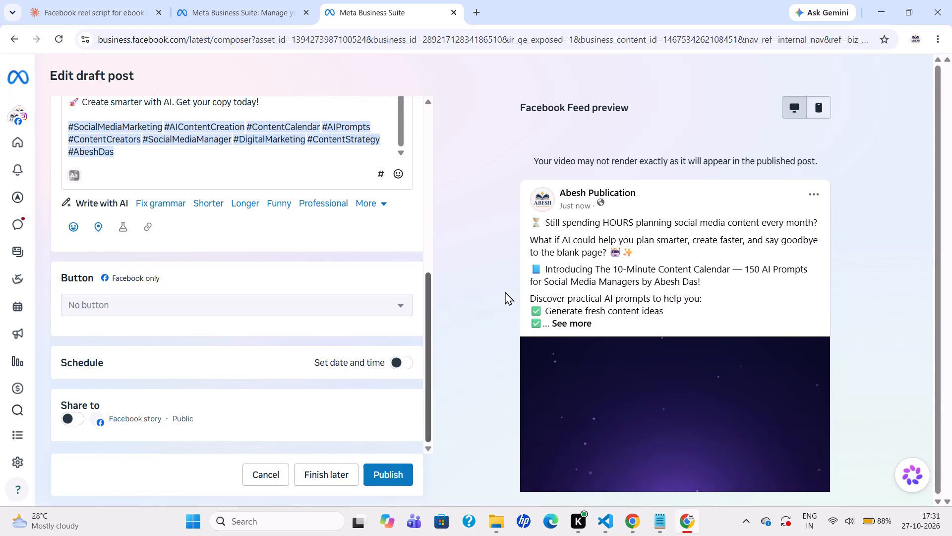
scroll(505, 291, "down", 2)
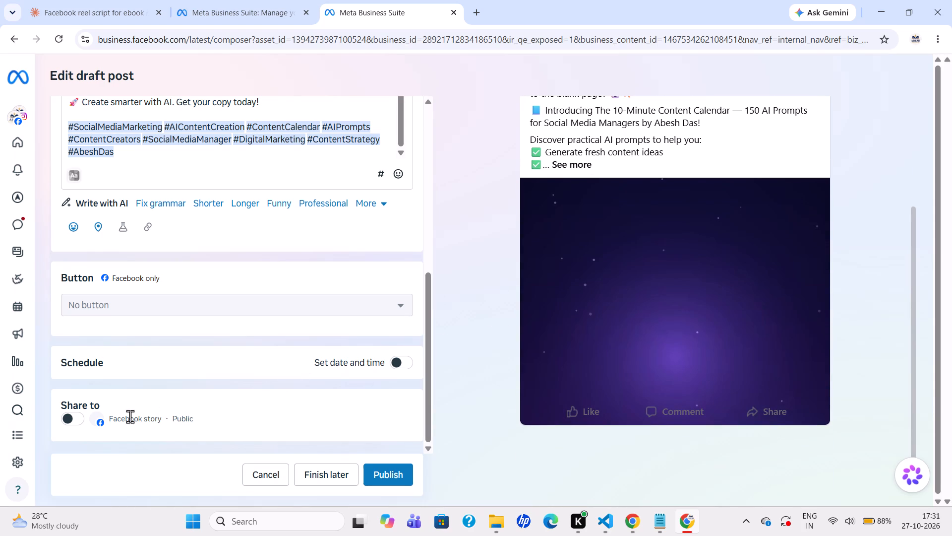
left_click(70, 421)
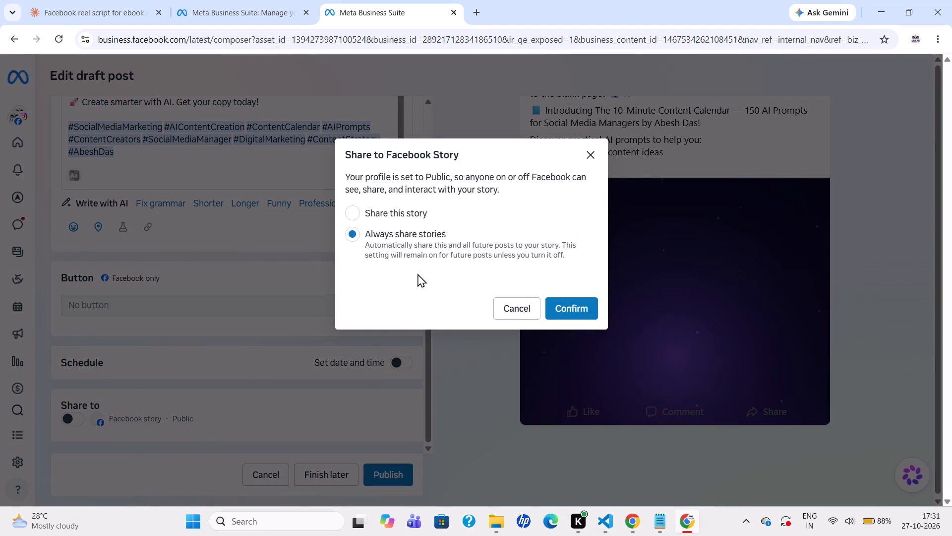
left_click(414, 216)
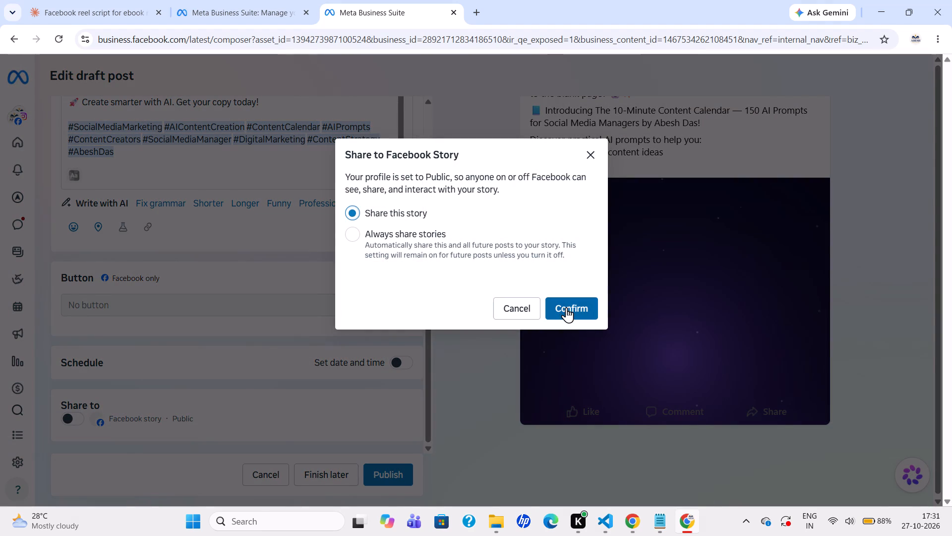
left_click(566, 307)
Review the draft's media and text, and publish the post to the Abesh Publication Facebook page.
scroll(246, 399, "down", 3)
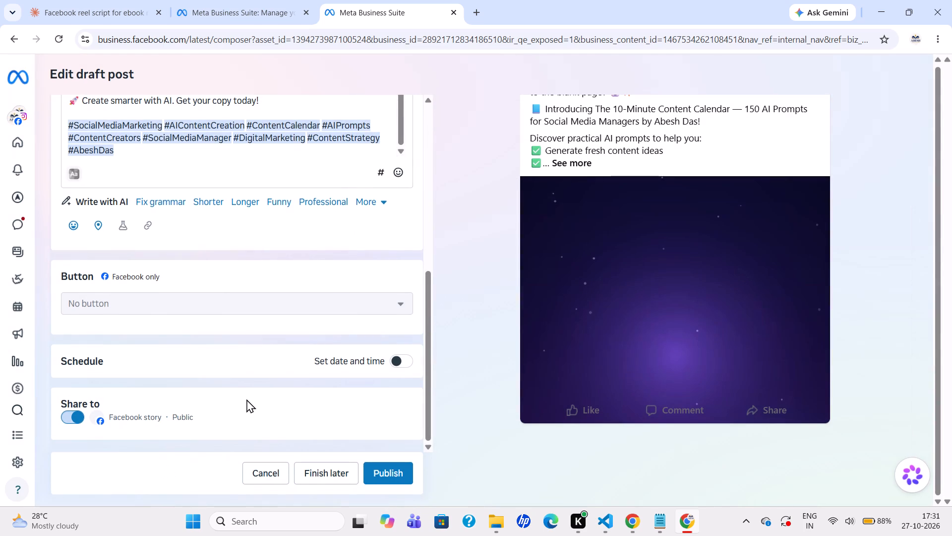
scroll(246, 399, "up", 10)
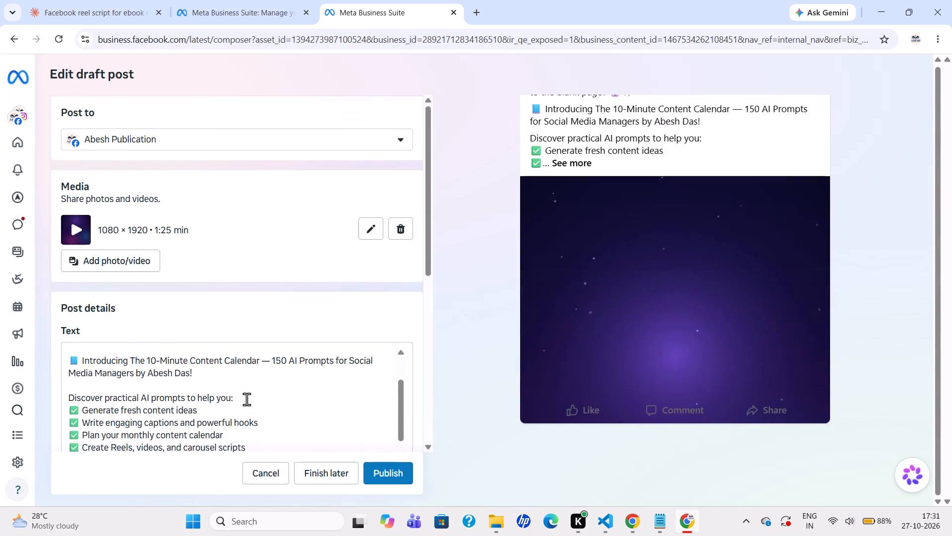
scroll(246, 399, "up", 5)
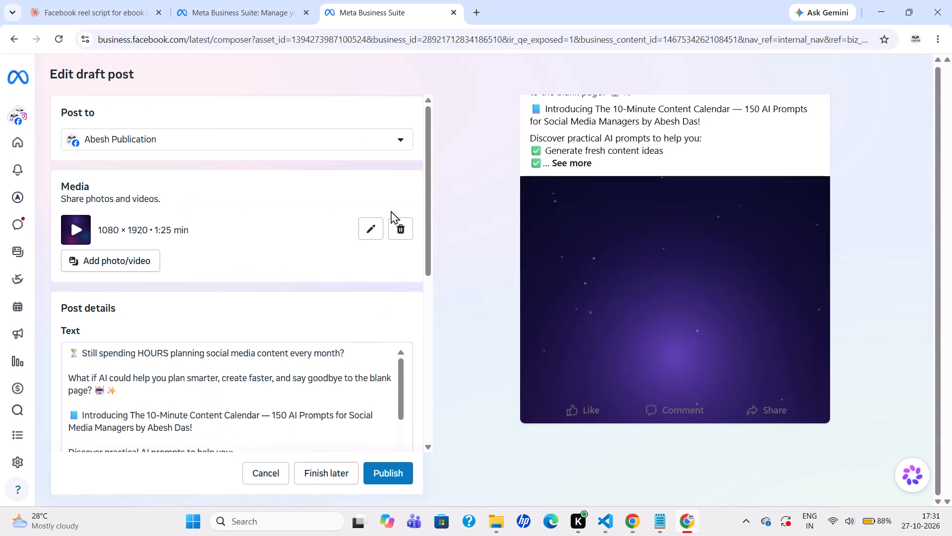
left_click(373, 469)
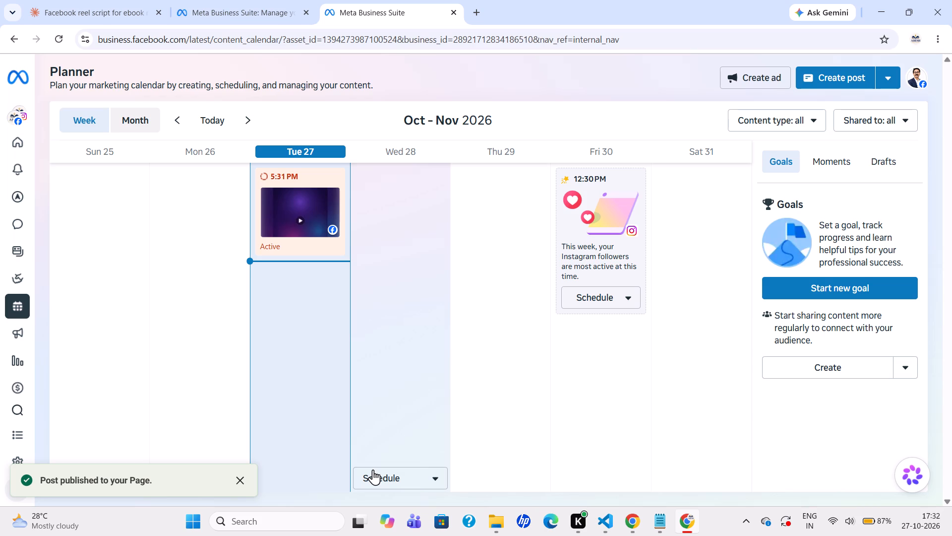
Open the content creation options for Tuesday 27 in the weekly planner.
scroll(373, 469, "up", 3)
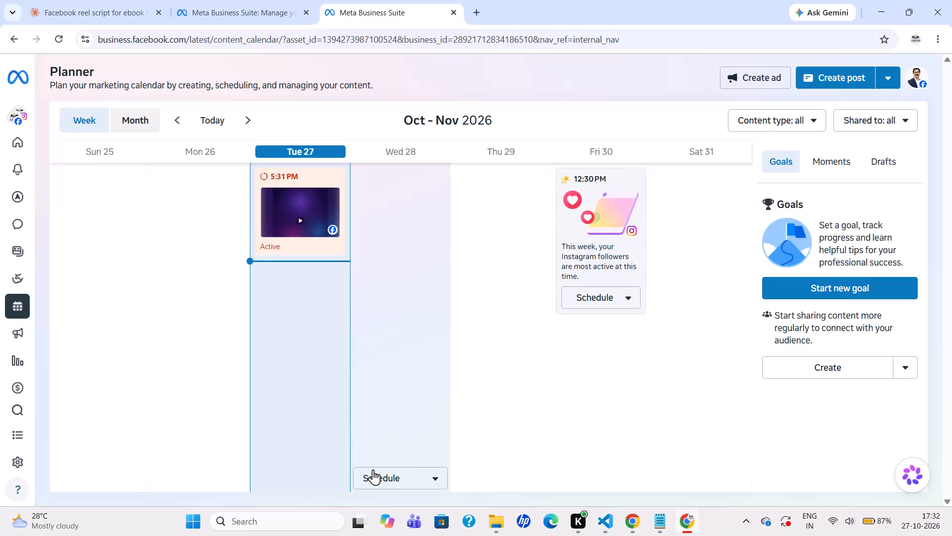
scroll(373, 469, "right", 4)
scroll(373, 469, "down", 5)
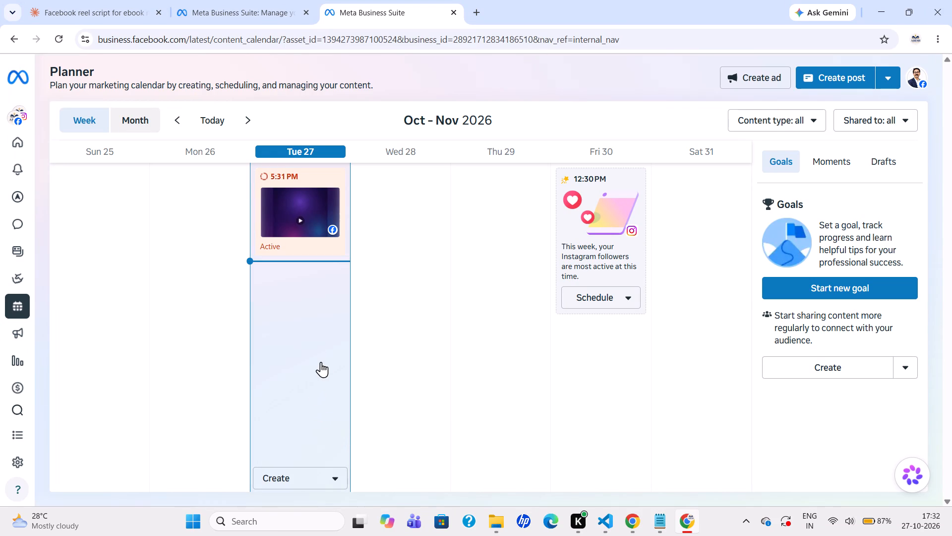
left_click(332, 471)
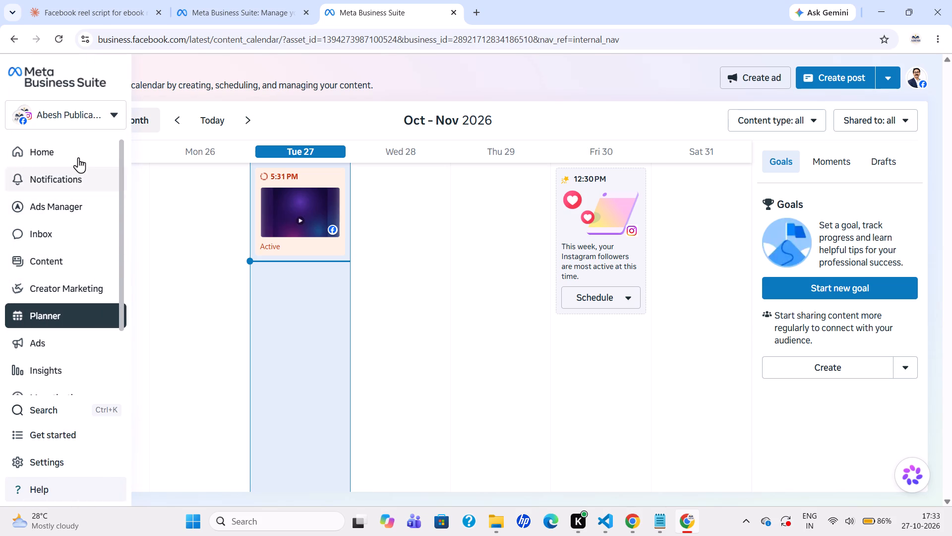
Go to the Business Suite Home page.
left_click(67, 146)
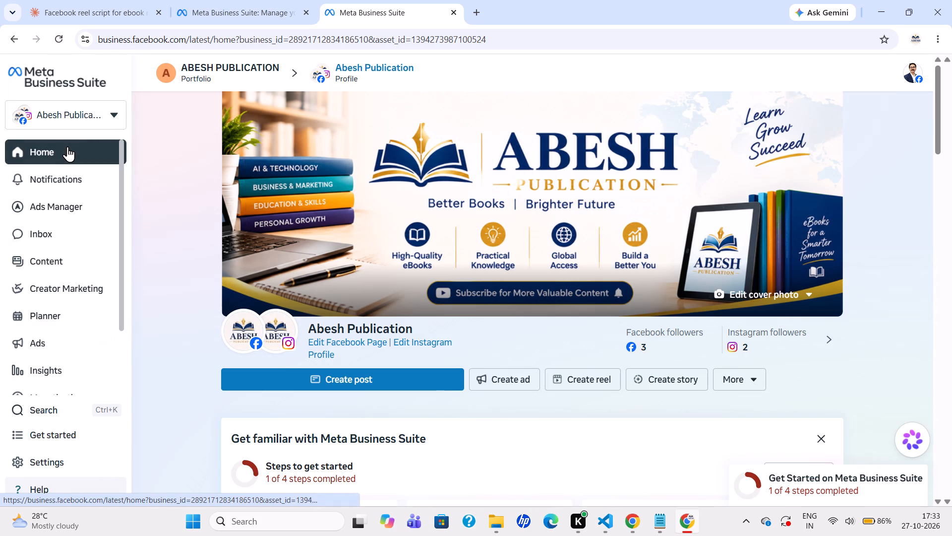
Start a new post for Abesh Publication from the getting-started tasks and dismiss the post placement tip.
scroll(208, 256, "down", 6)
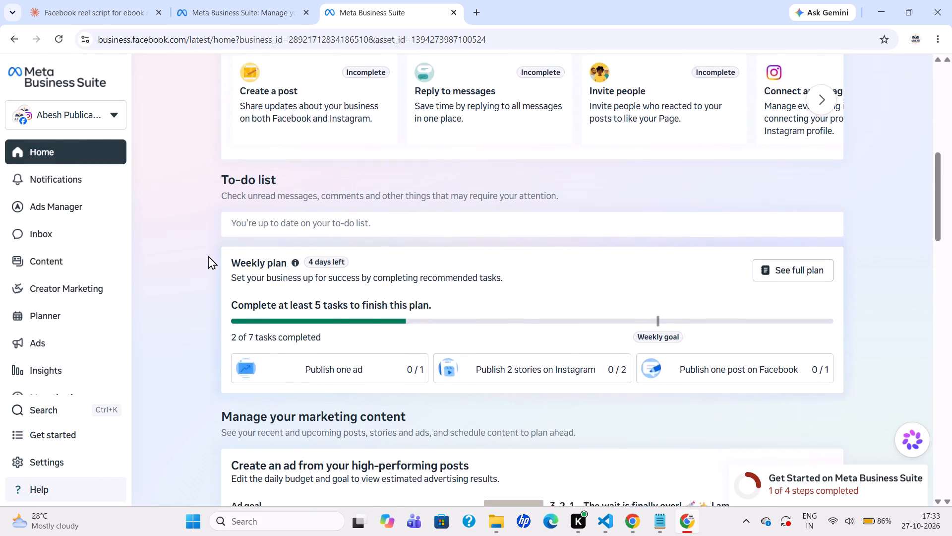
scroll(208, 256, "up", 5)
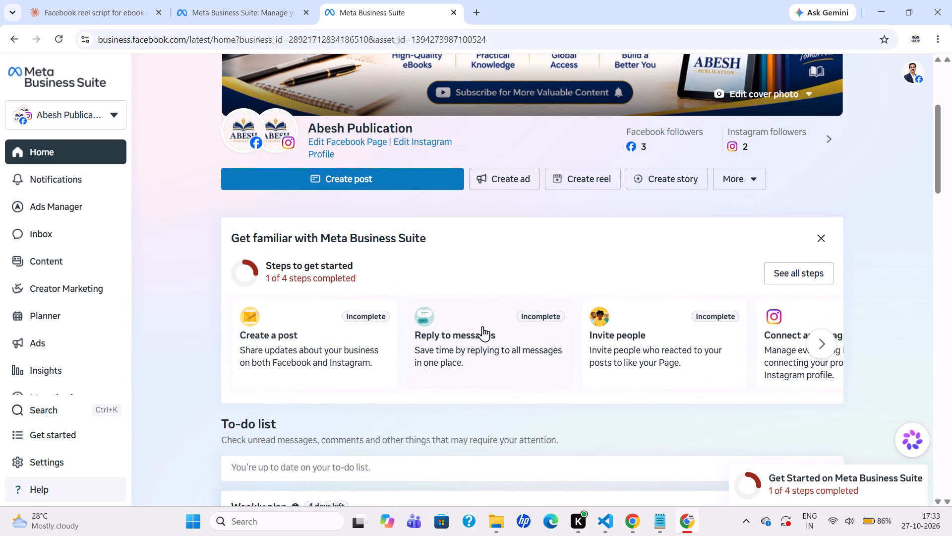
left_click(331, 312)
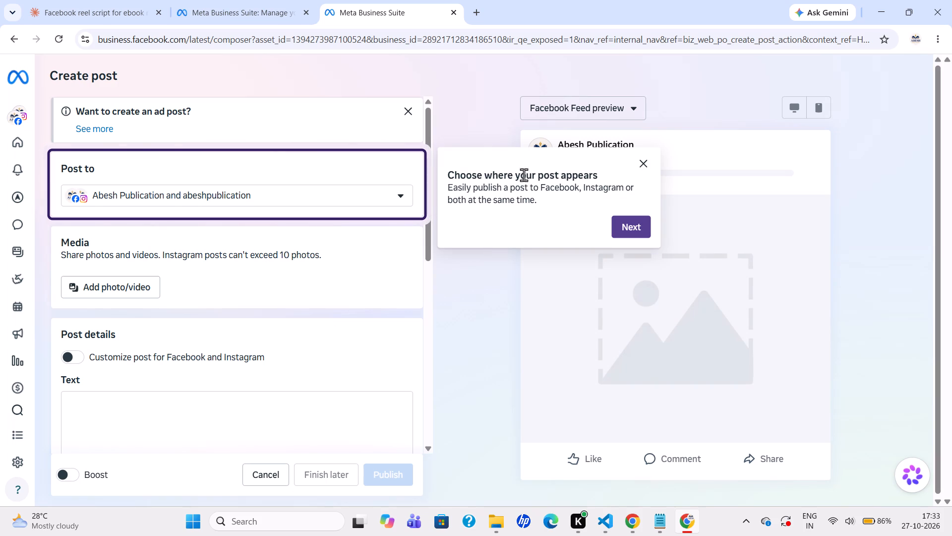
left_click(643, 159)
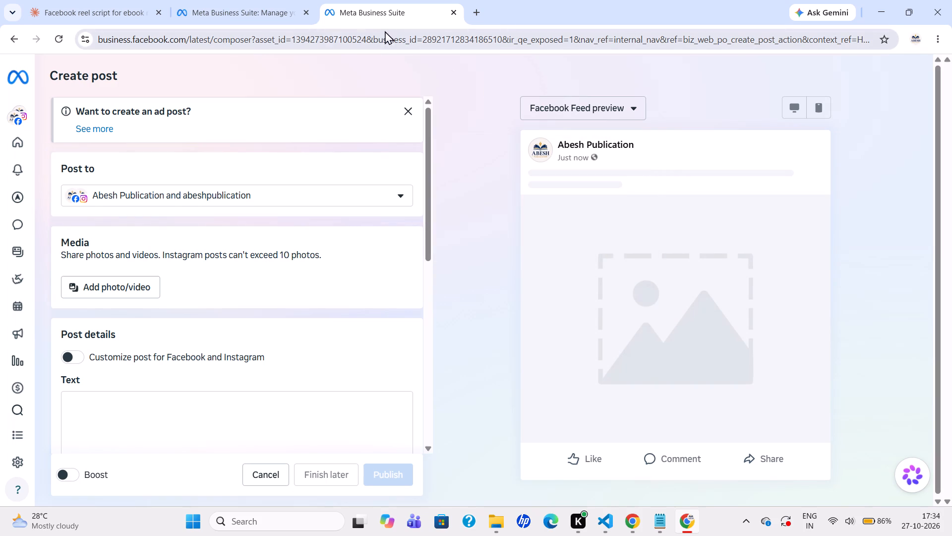
Close the browser tab with the Meta Business Suite product page, keeping the Business Suite workspace open.
left_click(290, 21)
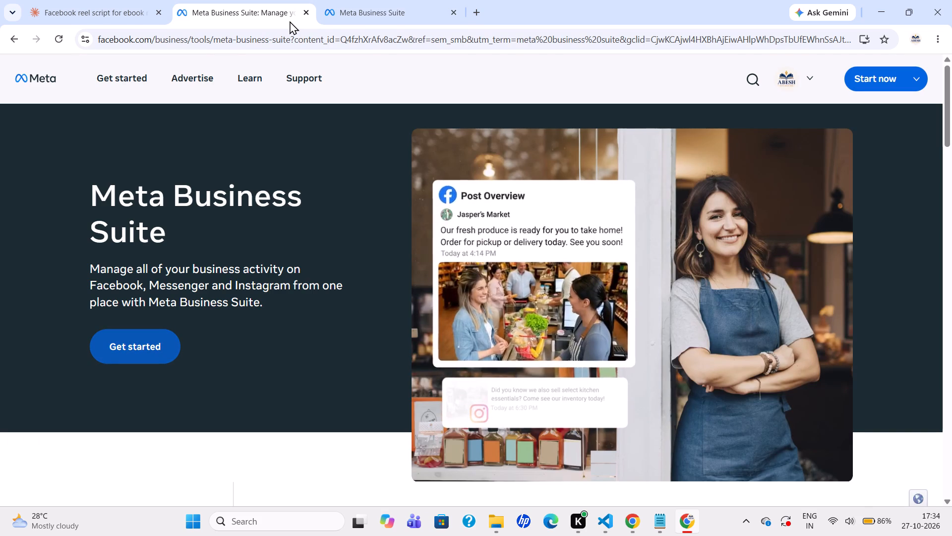
left_click(372, 0)
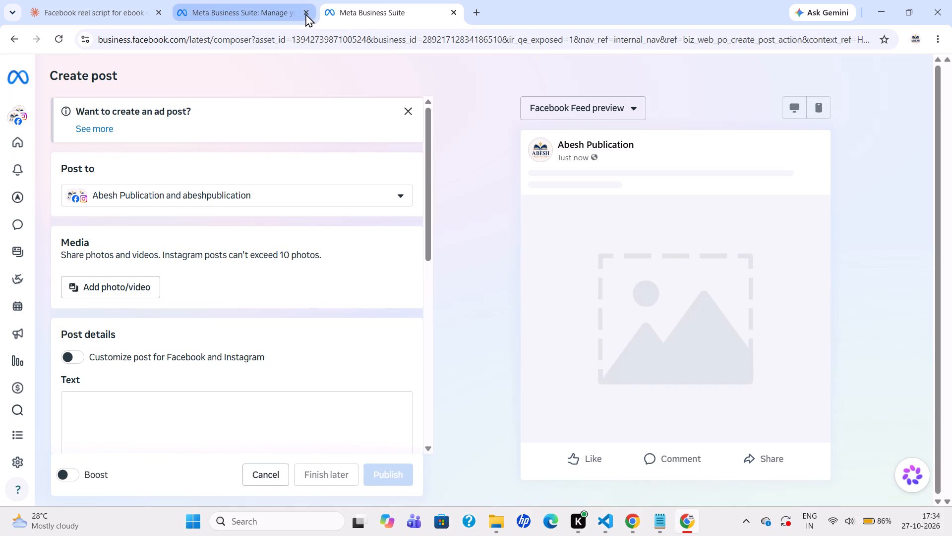
left_click(305, 13)
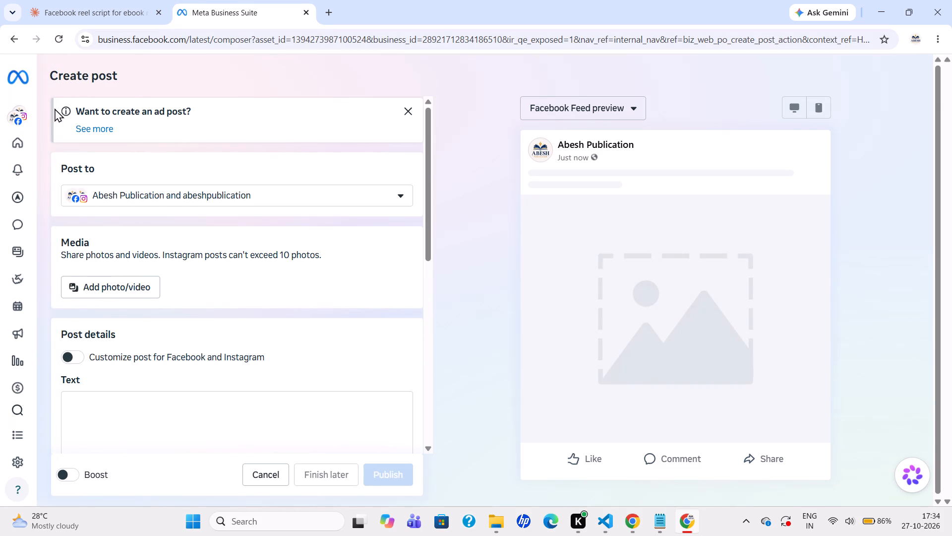
Leave the post composer and open the Auto reply automation for editing from the Inbox automations.
left_click(28, 149)
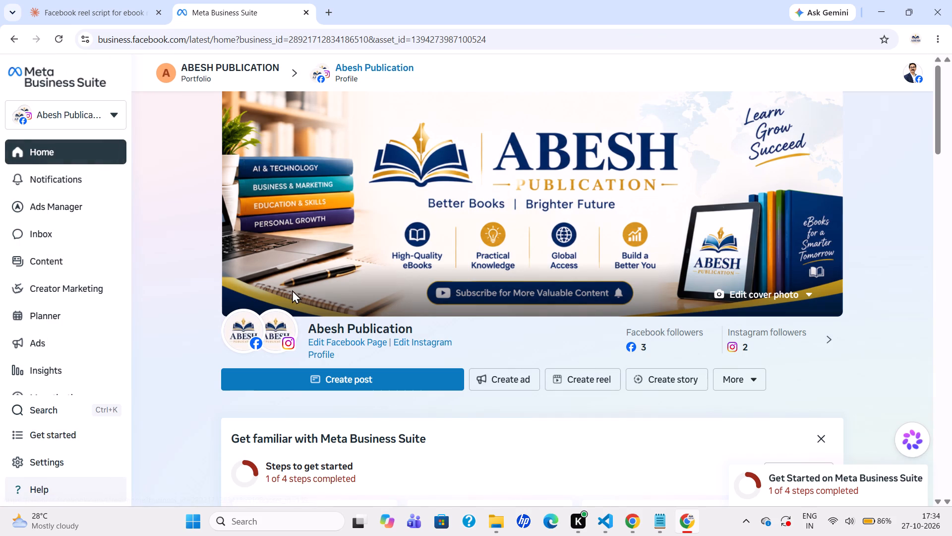
left_click(53, 239)
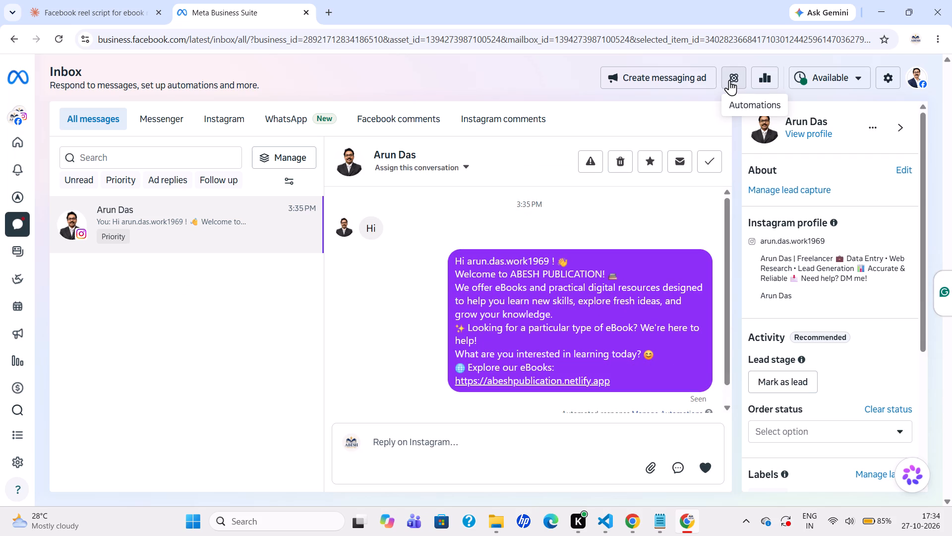
left_click(729, 80)
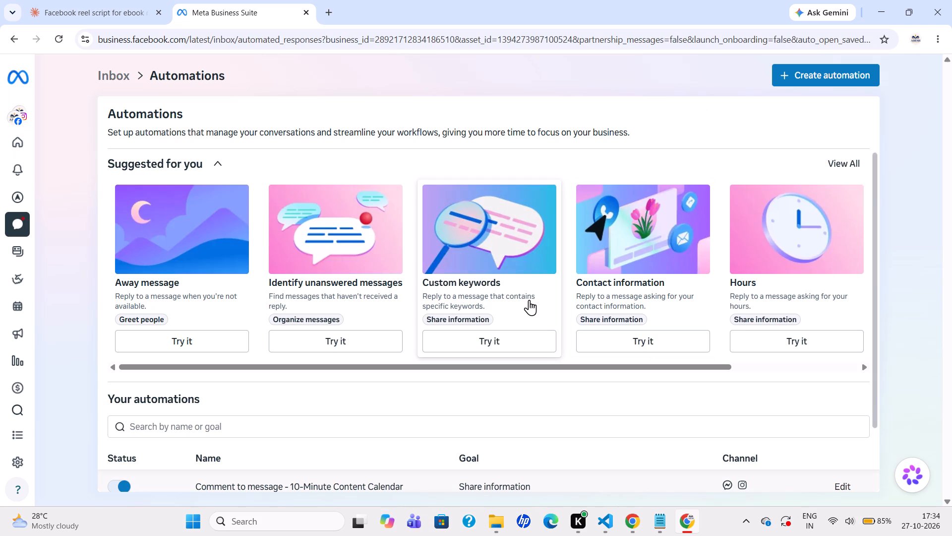
scroll(486, 343, "down", 5)
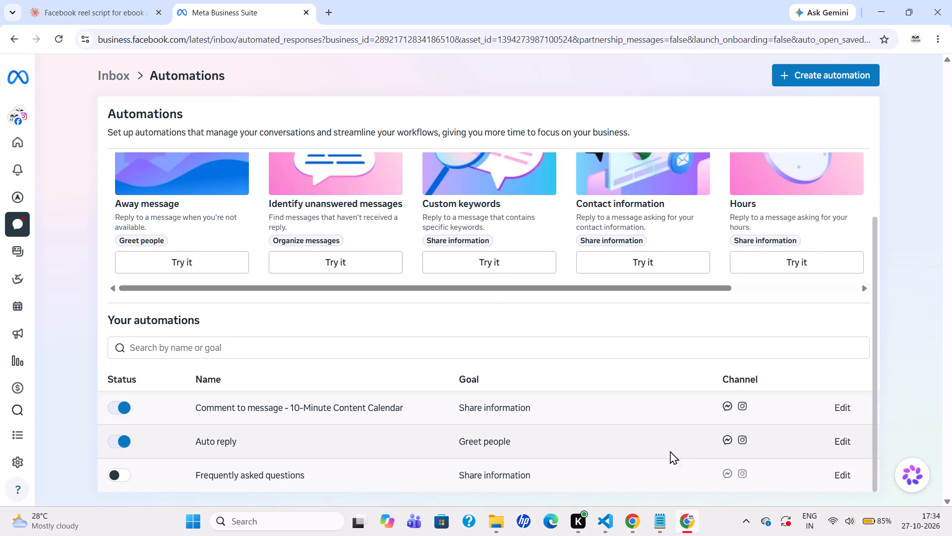
left_click(838, 440)
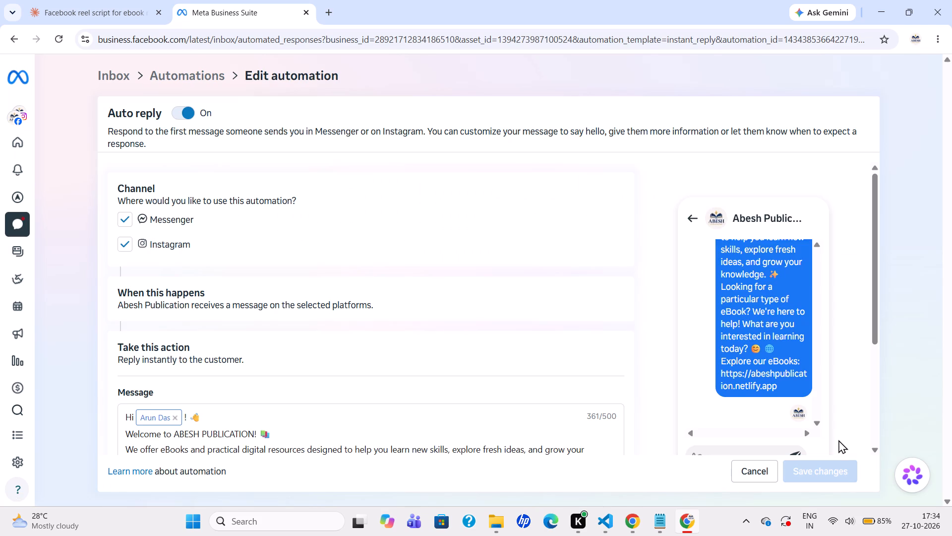
Insert blank lines after the greeting, welcome line, eBooks paragraph and "We're here to help!" in the Auto reply message, and save it.
left_click(236, 421)
key("Return")
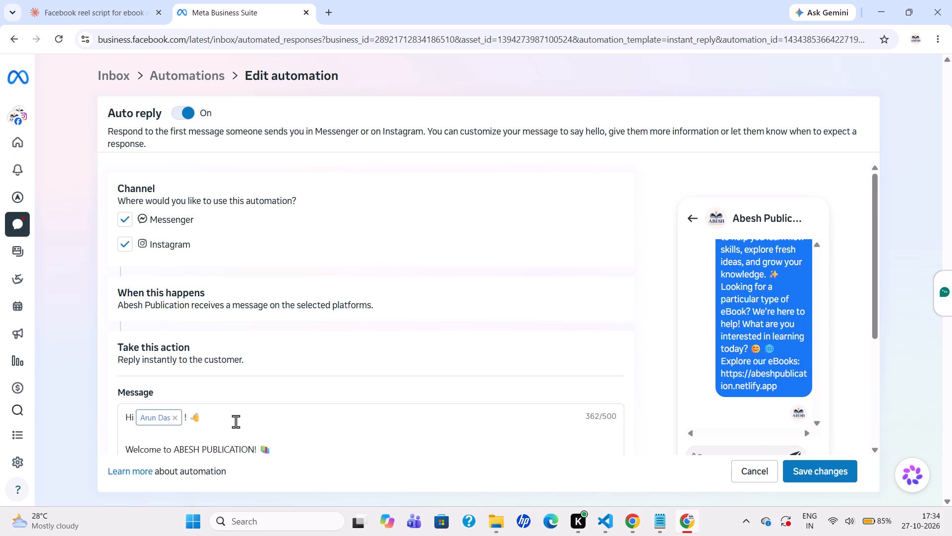
scroll(236, 421, "down", 3)
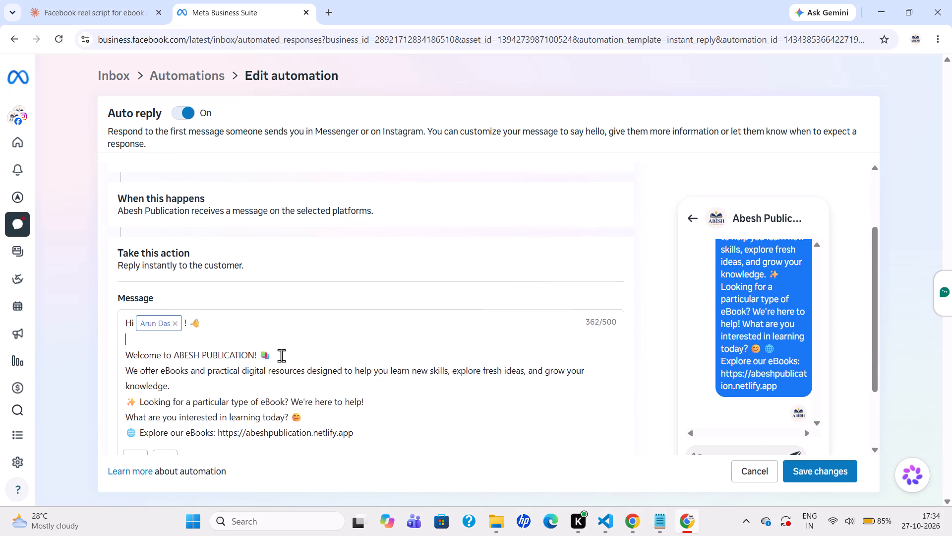
left_click(281, 355)
key("Return")
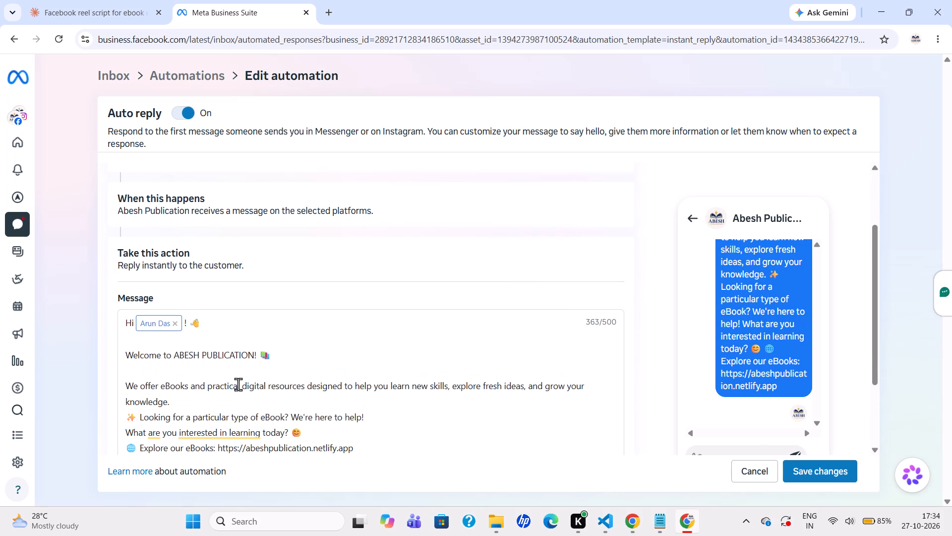
left_click(227, 396)
key("Return")
scroll(227, 396, "down", 1)
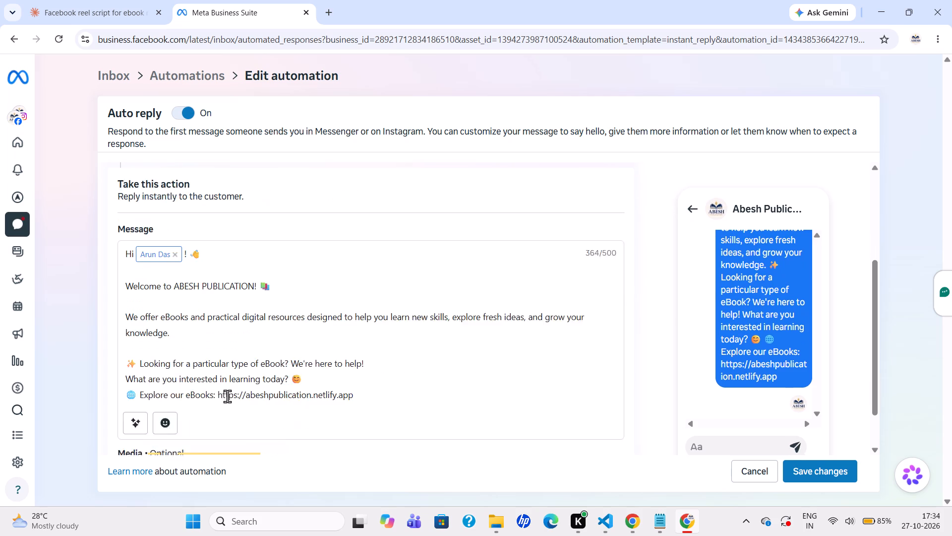
scroll(227, 396, "down", 2)
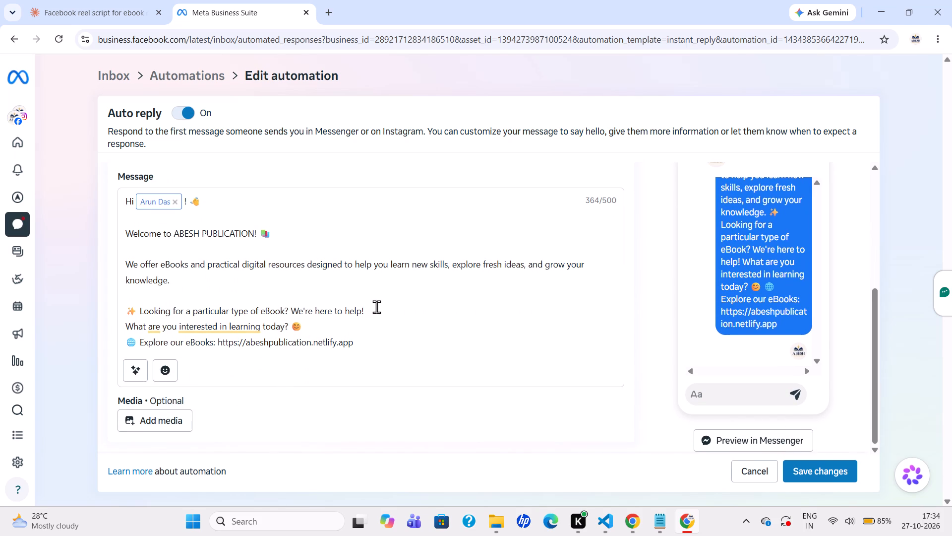
left_click(376, 307)
key("Return")
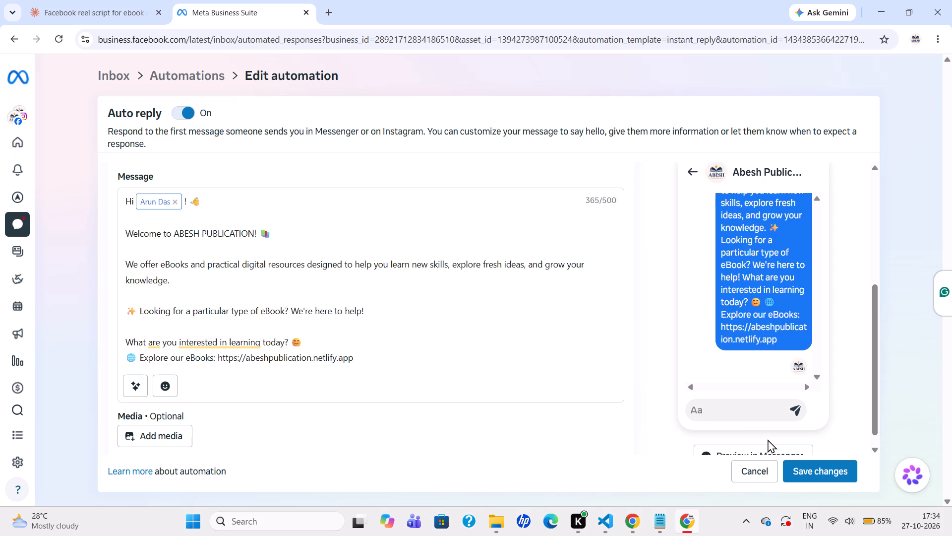
left_click(809, 471)
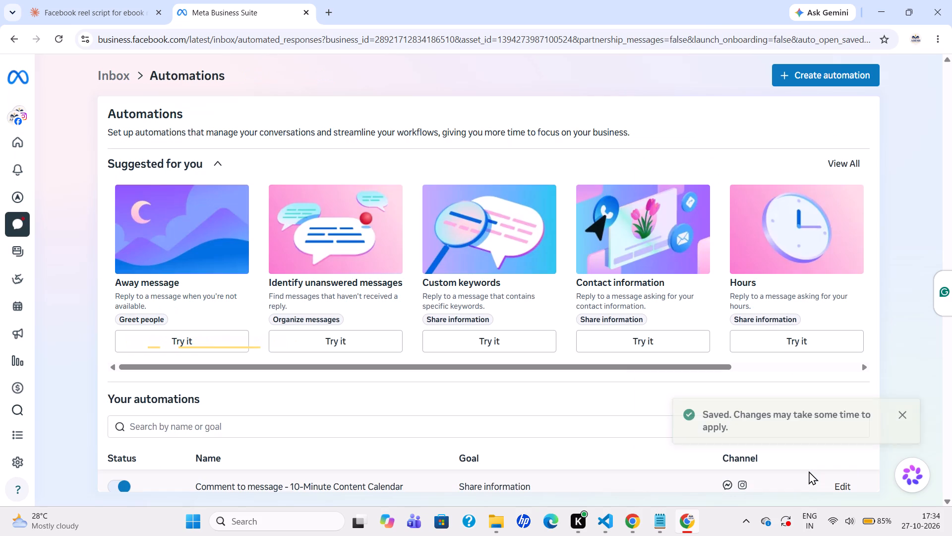
Copy the private message from the "Comment to message - 10-Minute Content Calendar" automation and leave its editor without saving.
scroll(625, 409, "down", 4)
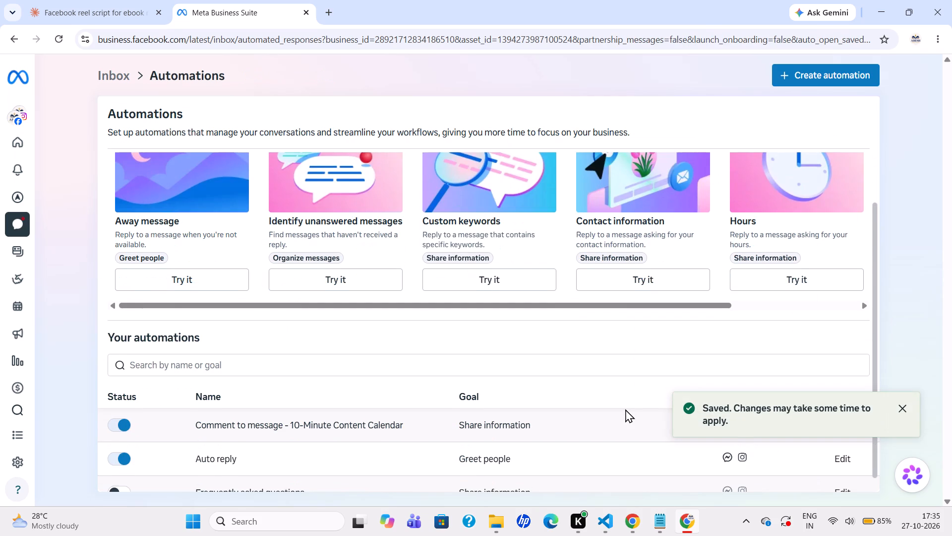
scroll(625, 409, "down", 2)
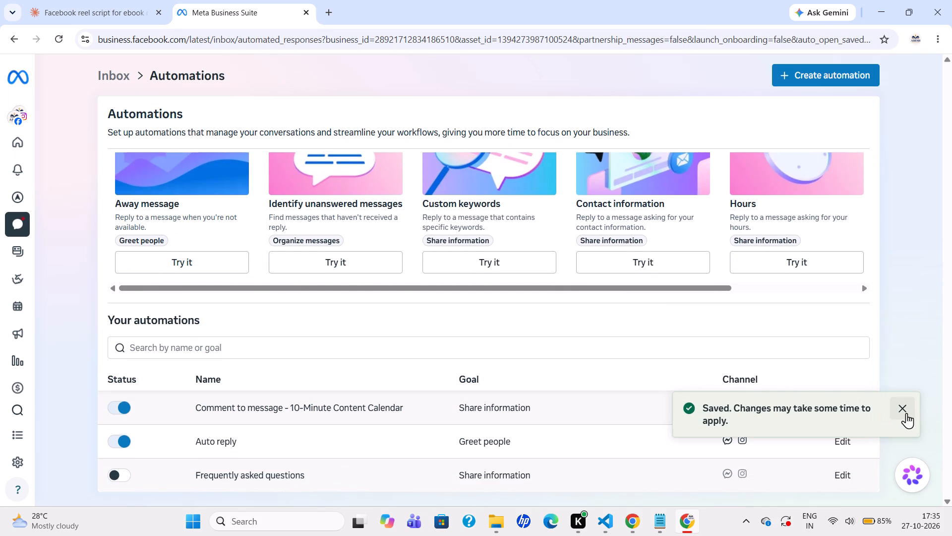
left_click(911, 412)
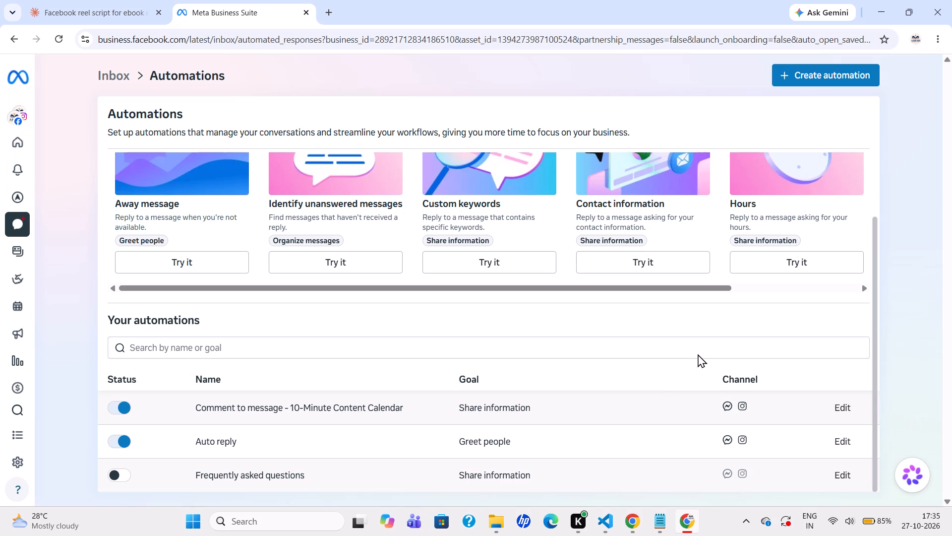
left_click(838, 402)
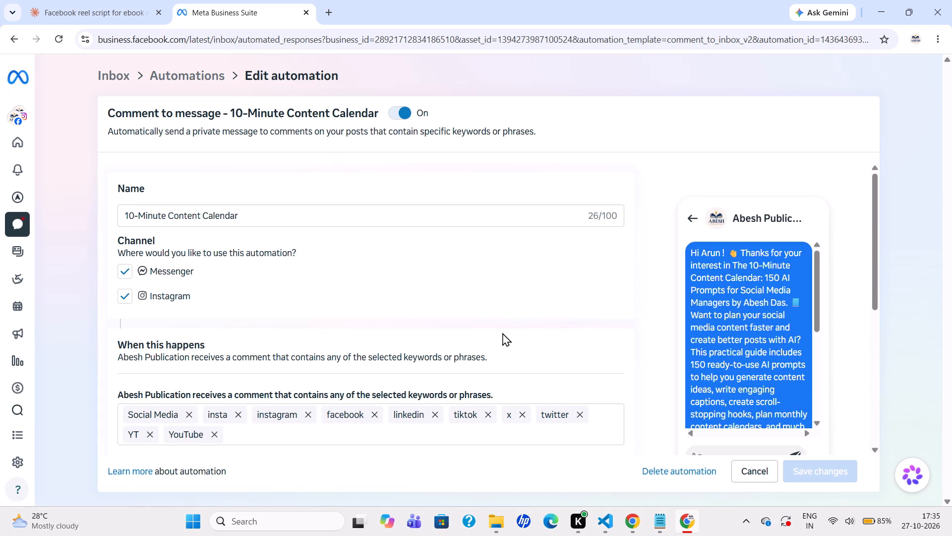
scroll(496, 327, "down", 4)
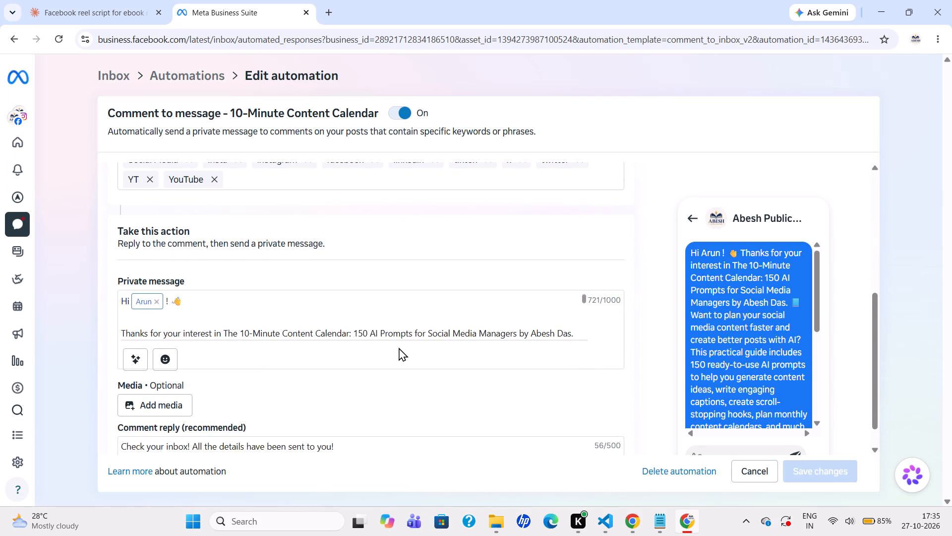
left_click(420, 331)
key("ctrl+a")
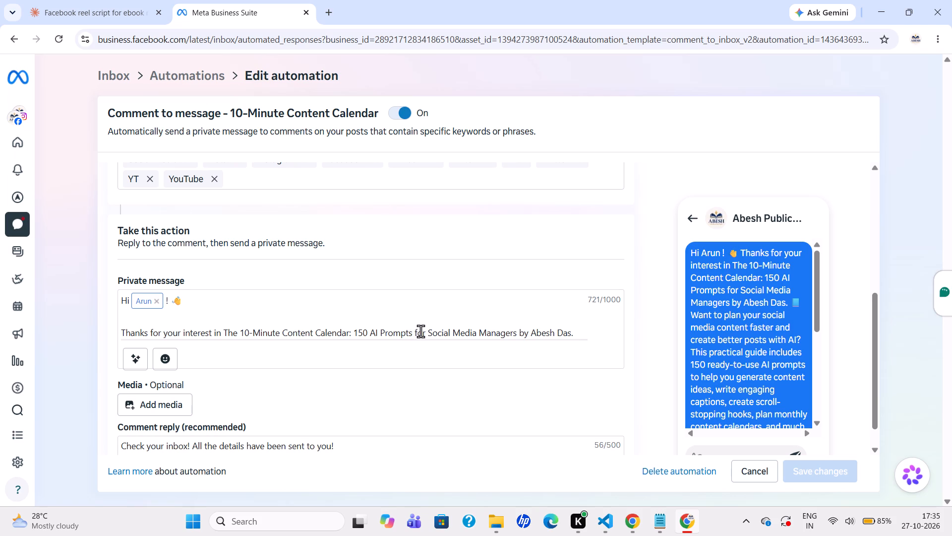
key("ctrl+c")
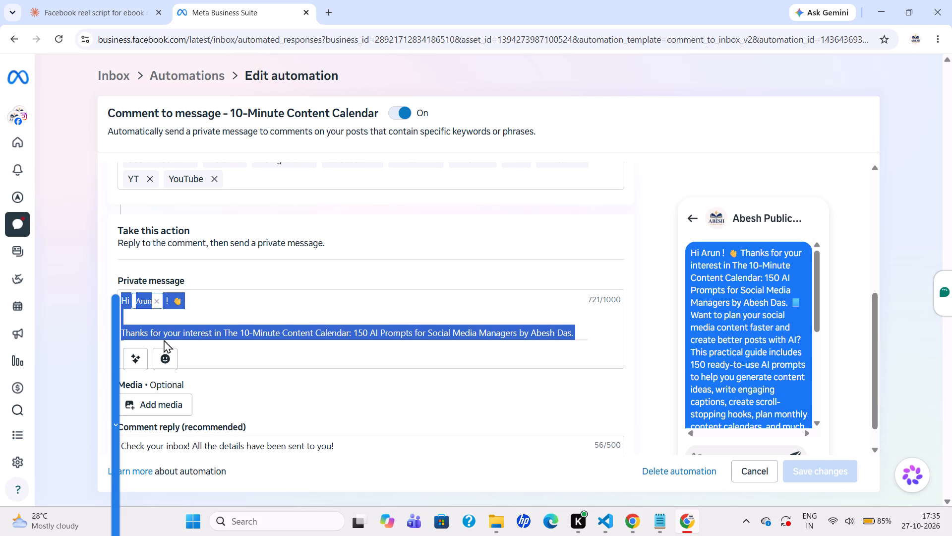
left_click(85, 369)
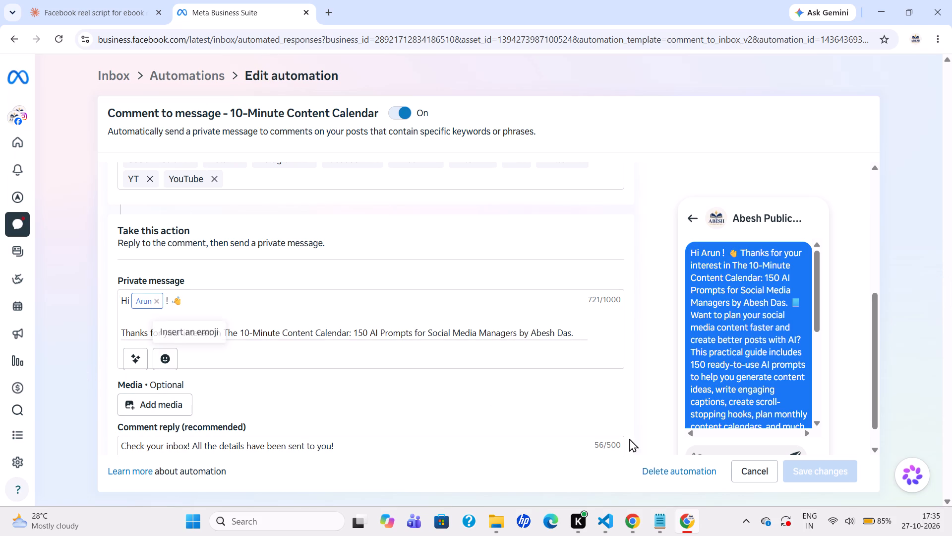
left_click(741, 467)
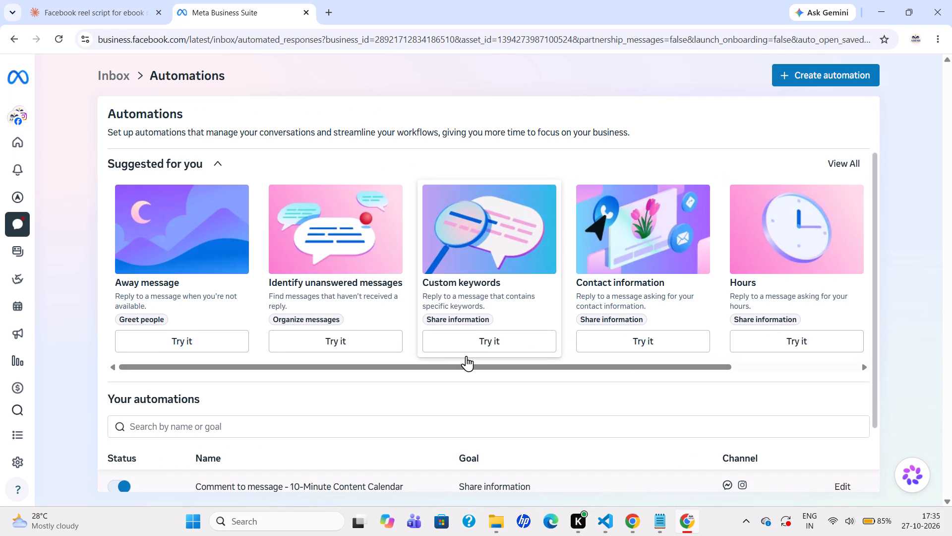
Start a new automation and browse the available automation templates.
scroll(365, 286, "left", 5)
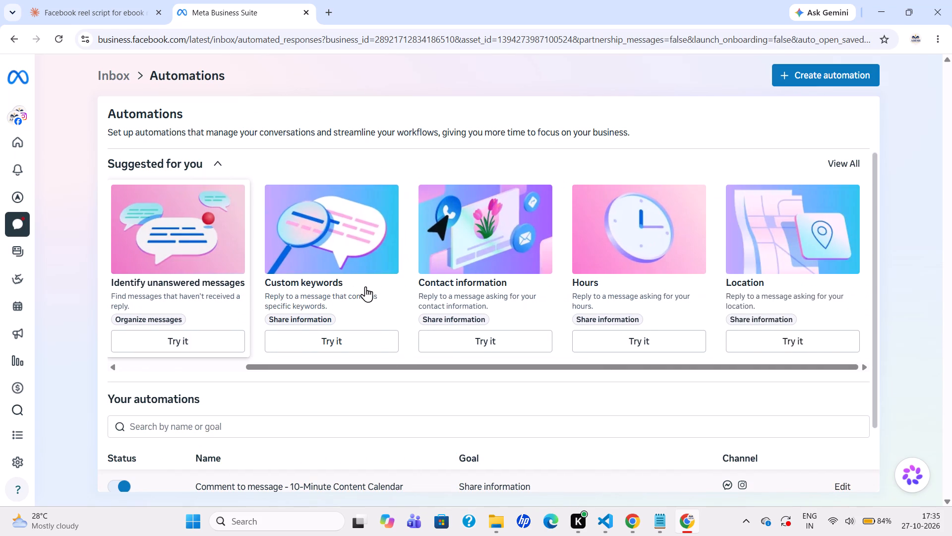
scroll(365, 286, "right", 6)
scroll(365, 286, "down", 4)
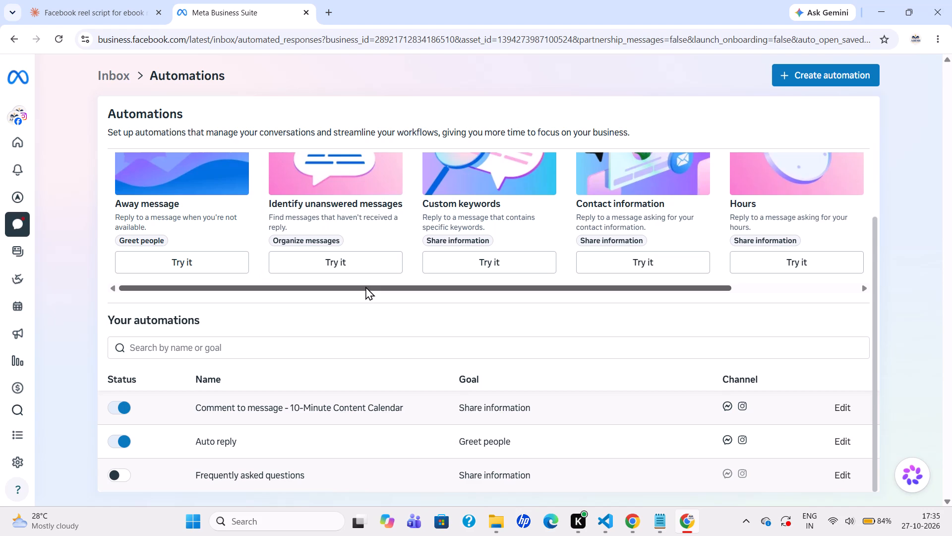
left_click(822, 77)
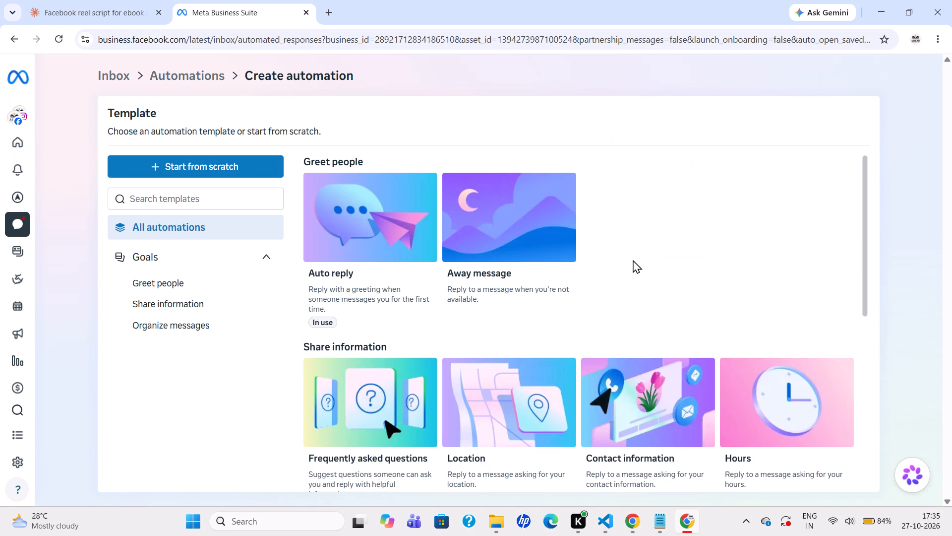
scroll(633, 260, "down", 4)
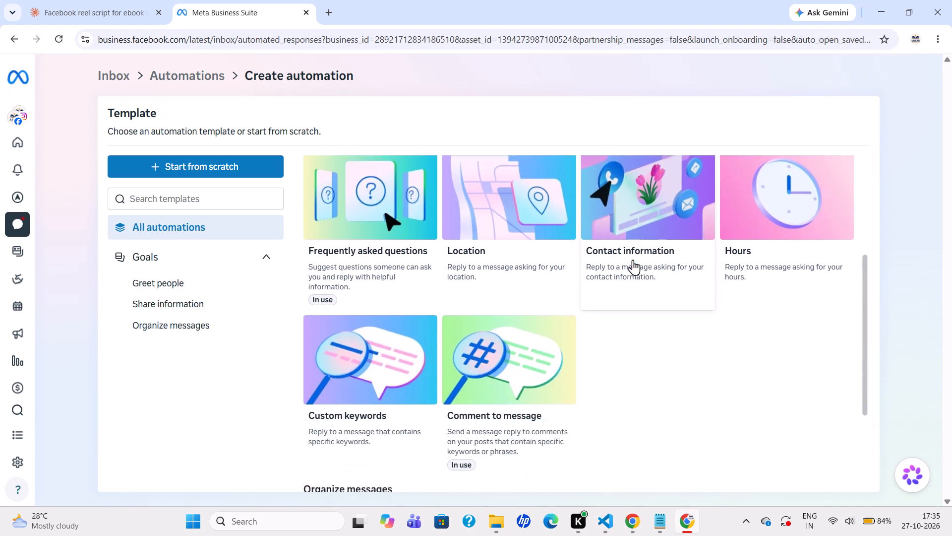
scroll(633, 260, "down", 4)
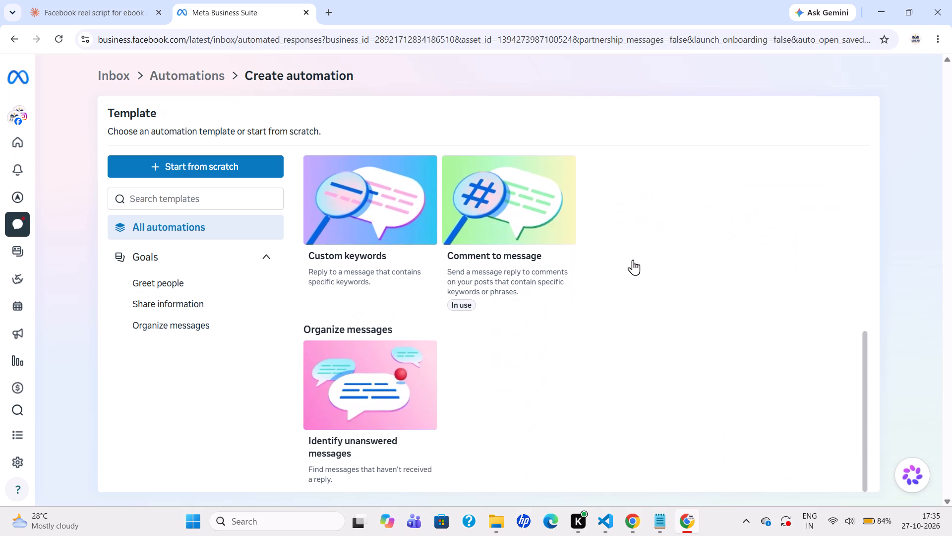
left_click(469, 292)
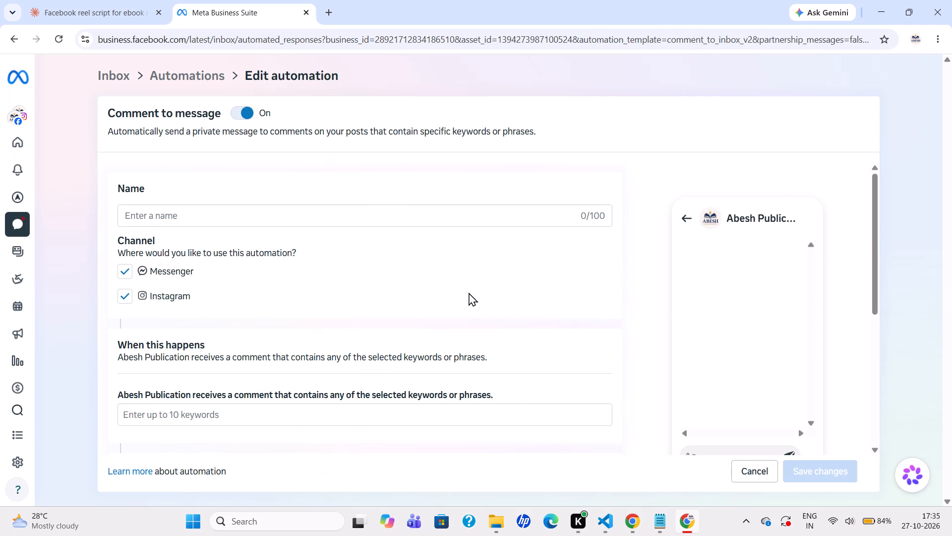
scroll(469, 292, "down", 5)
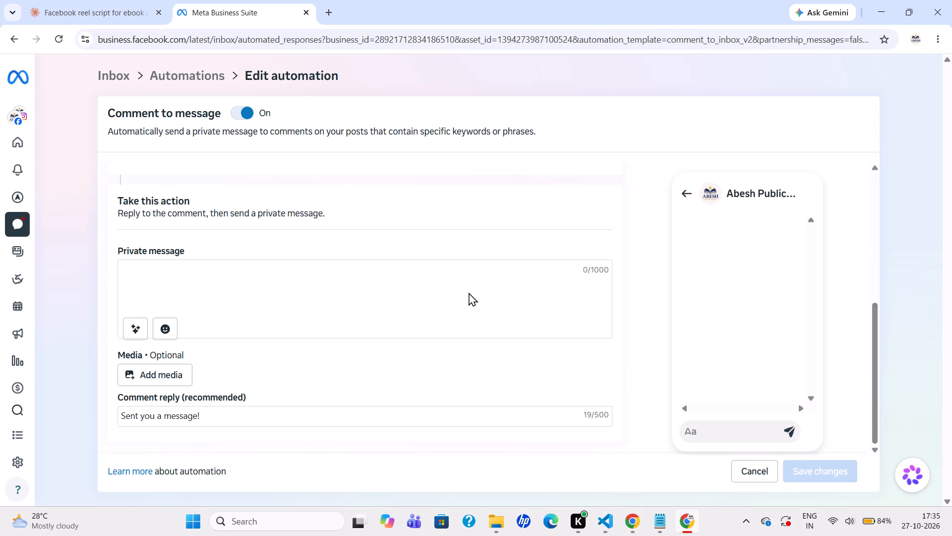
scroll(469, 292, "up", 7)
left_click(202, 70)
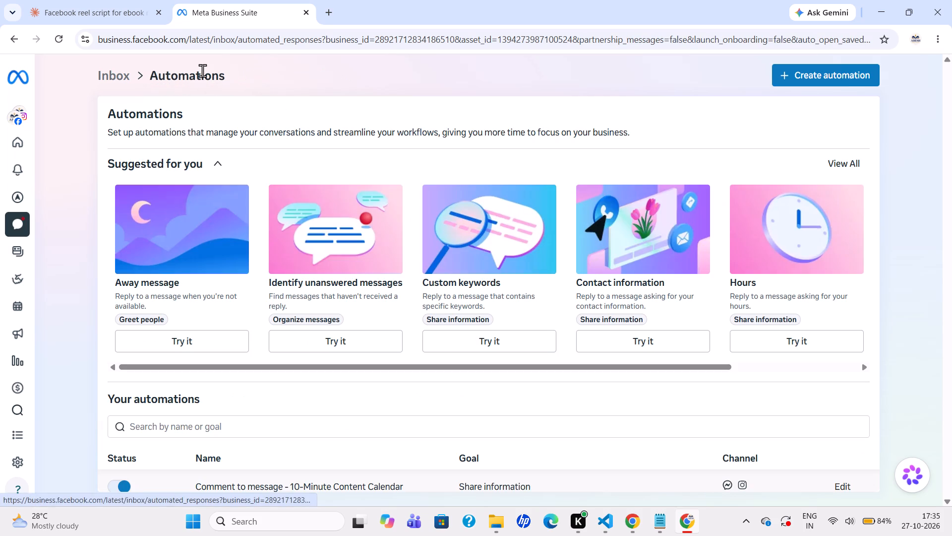
Start a Custom keywords automation and select both Messenger and Instagram as its channels.
left_click(499, 341)
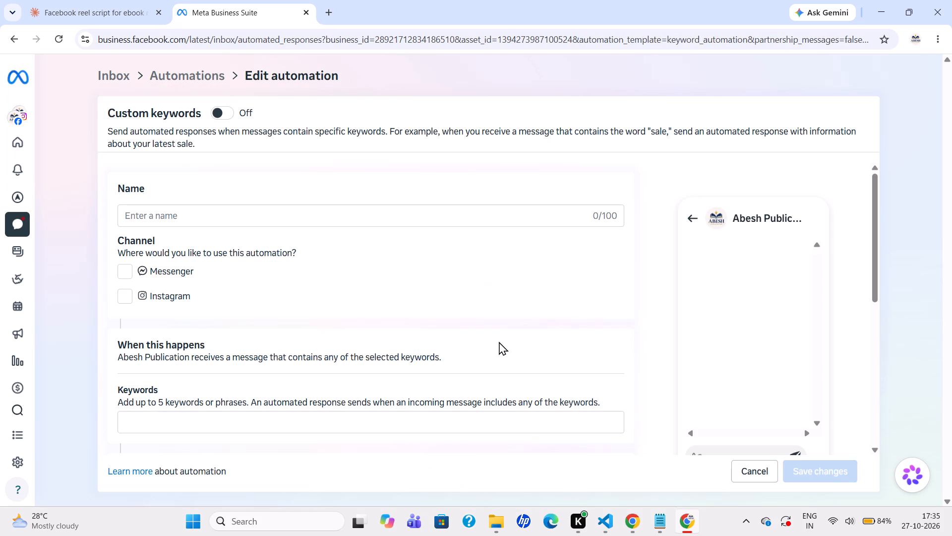
left_click(162, 272)
left_click(123, 268)
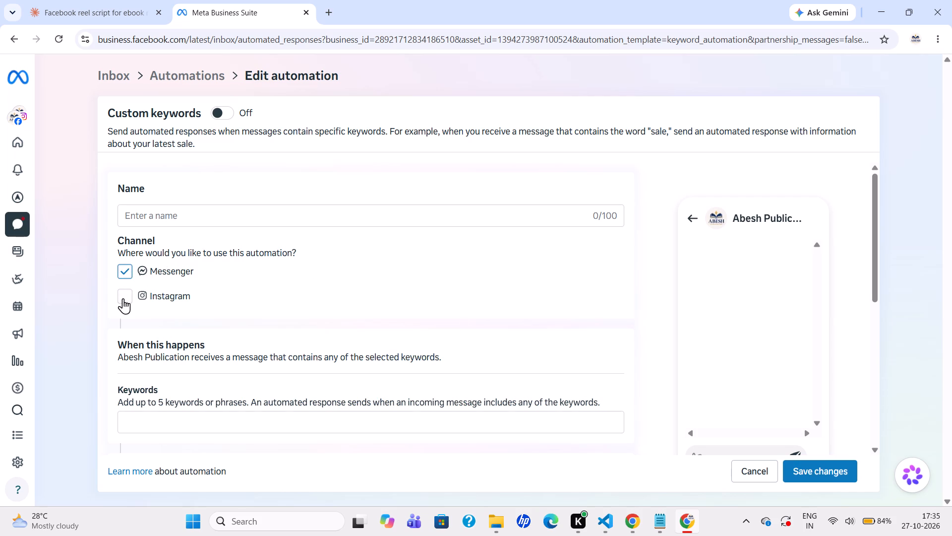
left_click(123, 298)
Paste the copied 10-Minute Content Calendar private message into the automation's Message text.
scroll(218, 406, "down", 4)
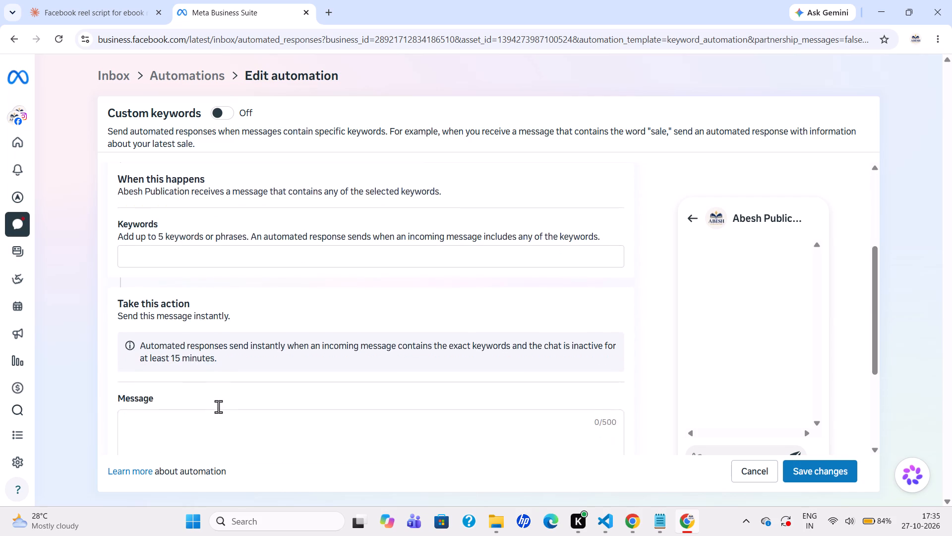
scroll(218, 406, "down", 1)
left_click(266, 332)
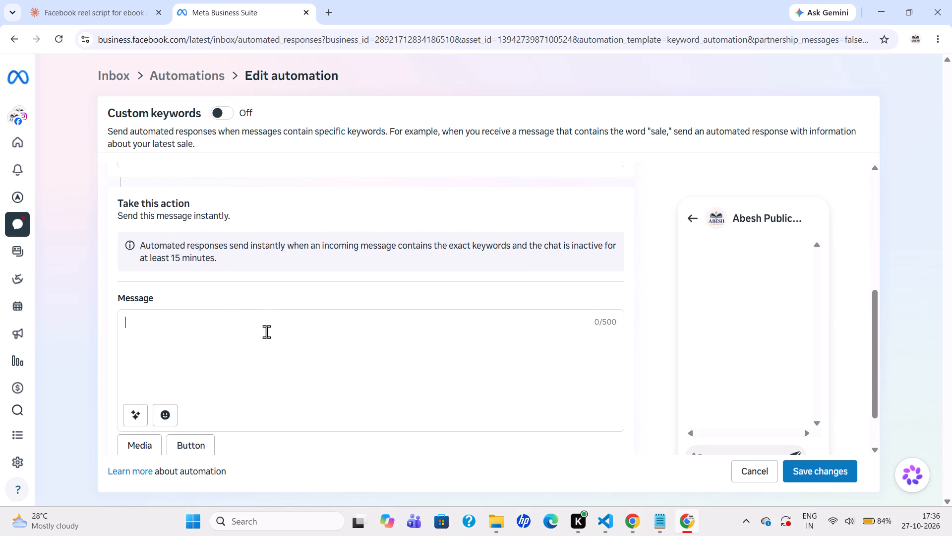
key("ctrl+v")
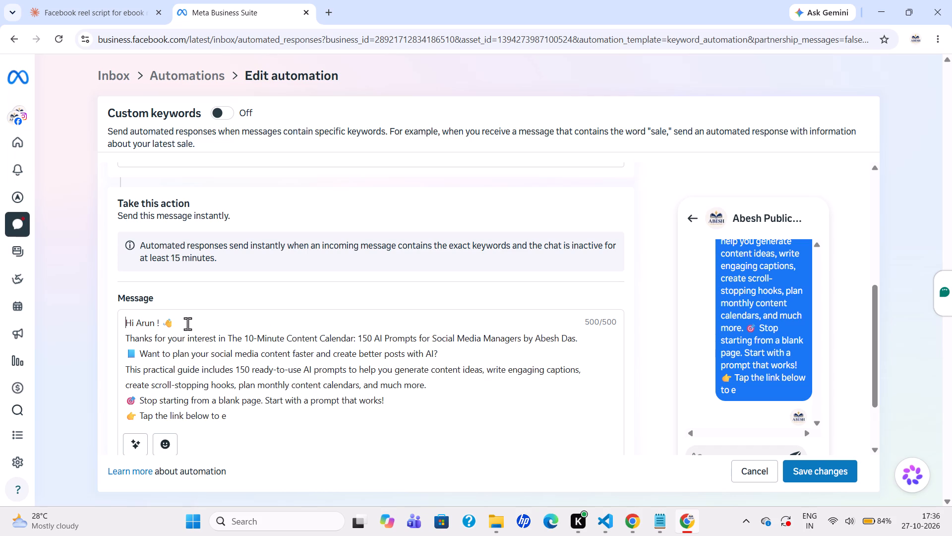
Replace the fixed name after "Hi" in the message greeting with the "First name of recipient" personalization.
left_click(153, 321)
key("BackSpace")
key("BackSpace")
key("BackSpace")
key("BackSpace")
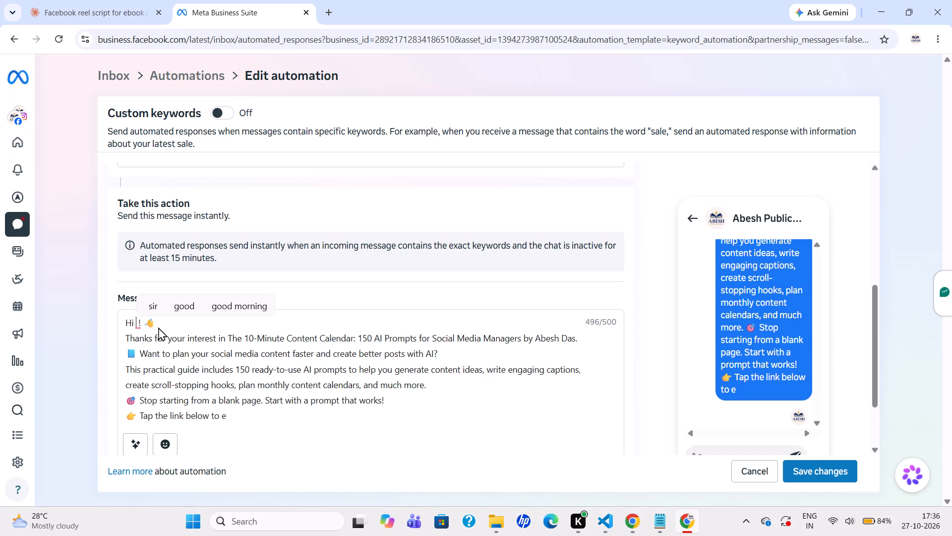
key("Delete")
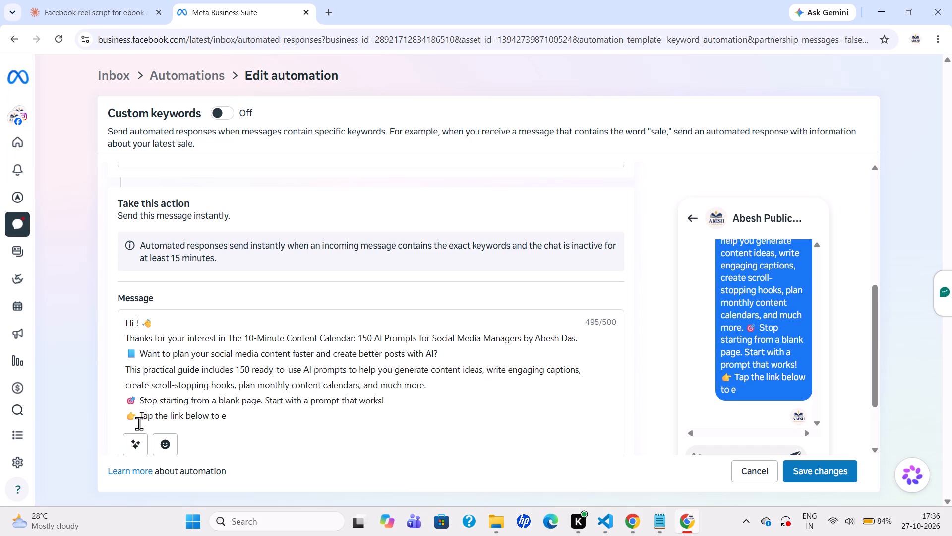
left_click(141, 436)
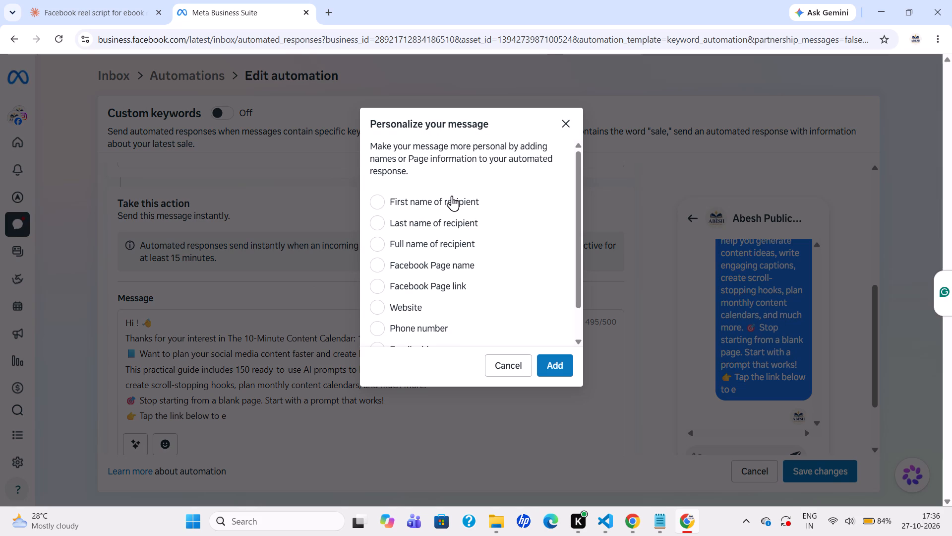
left_click(452, 196)
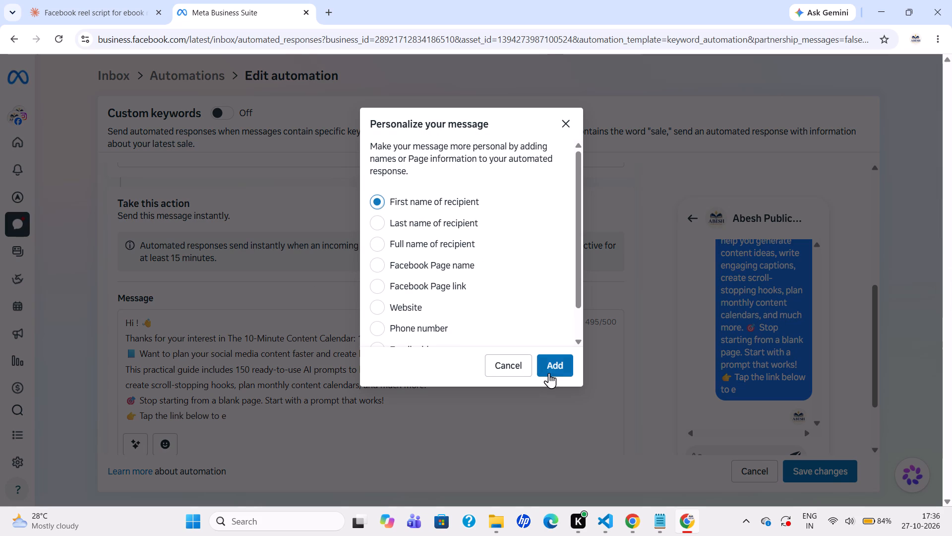
left_click(550, 372)
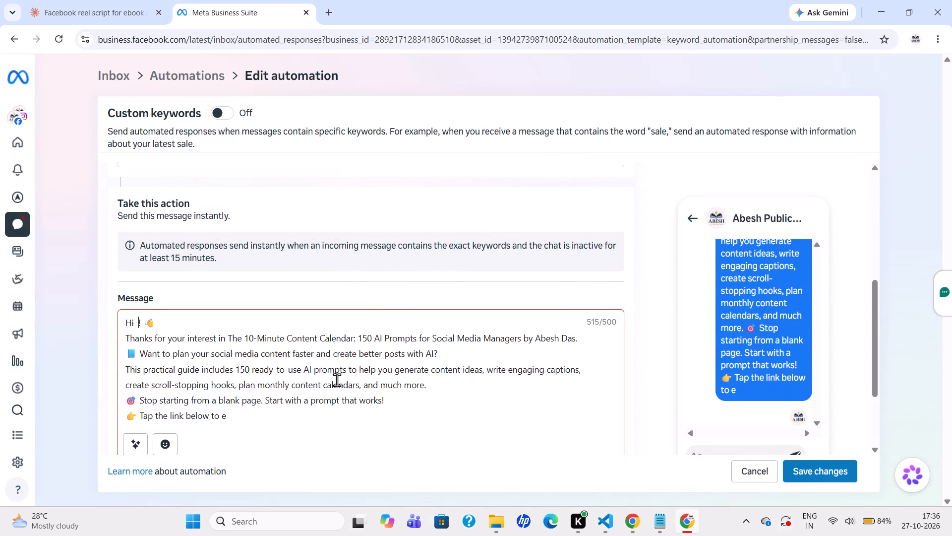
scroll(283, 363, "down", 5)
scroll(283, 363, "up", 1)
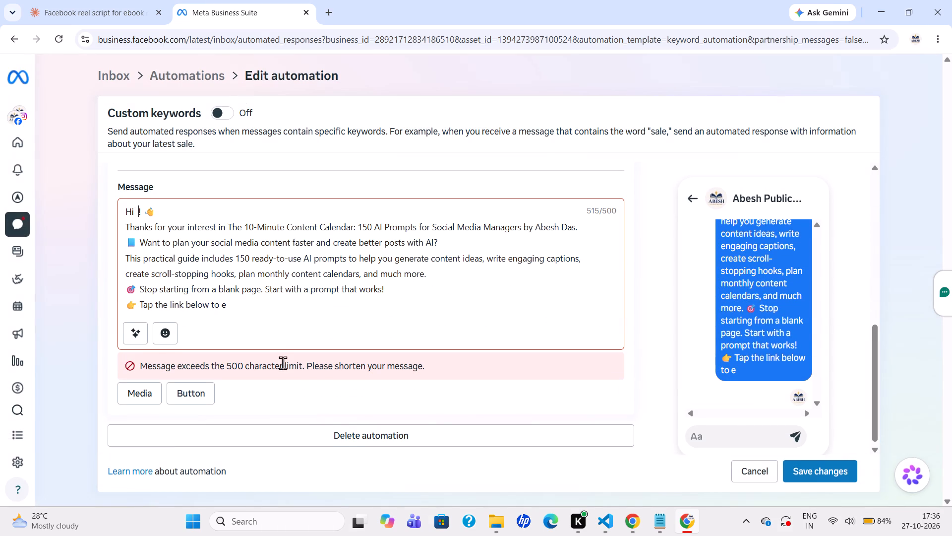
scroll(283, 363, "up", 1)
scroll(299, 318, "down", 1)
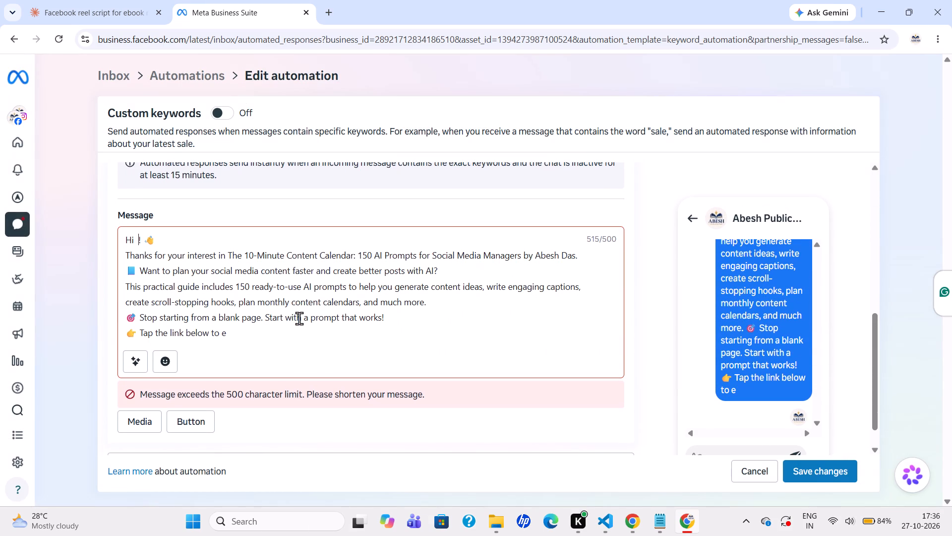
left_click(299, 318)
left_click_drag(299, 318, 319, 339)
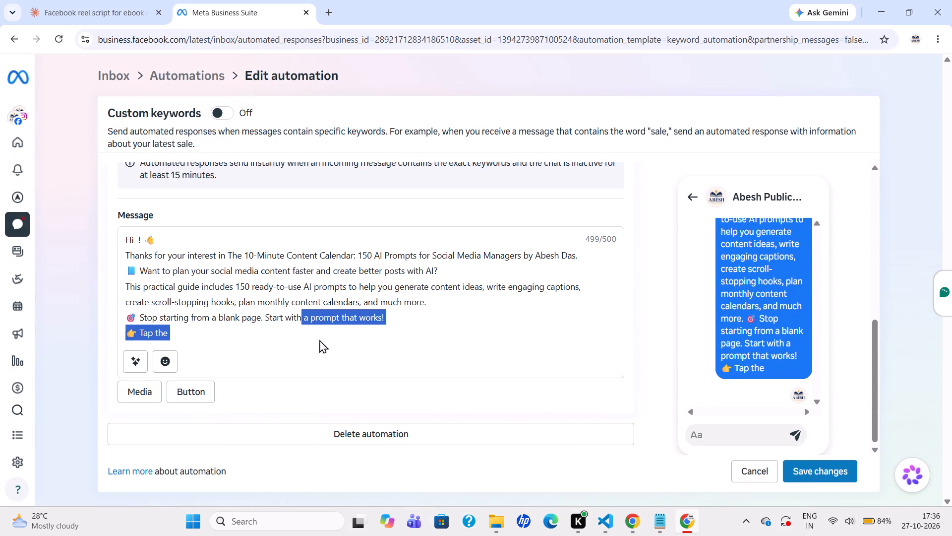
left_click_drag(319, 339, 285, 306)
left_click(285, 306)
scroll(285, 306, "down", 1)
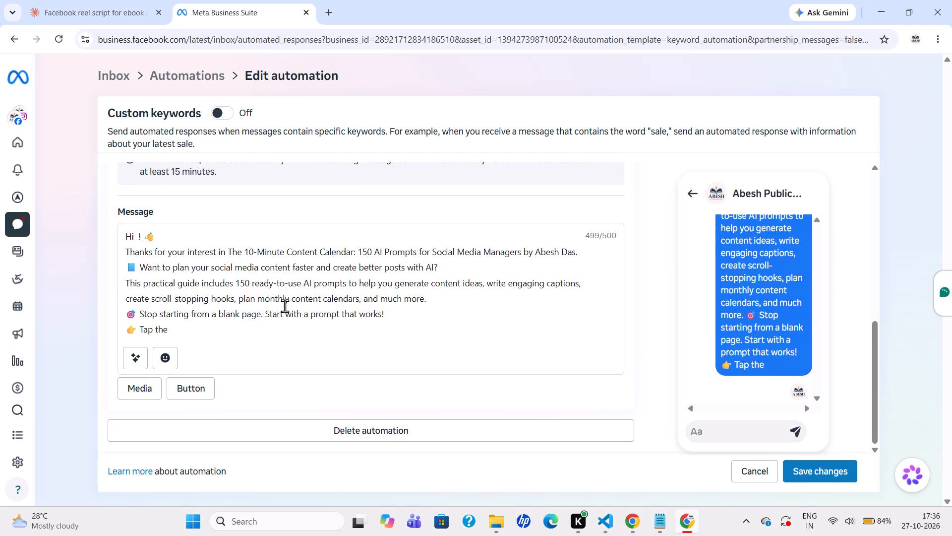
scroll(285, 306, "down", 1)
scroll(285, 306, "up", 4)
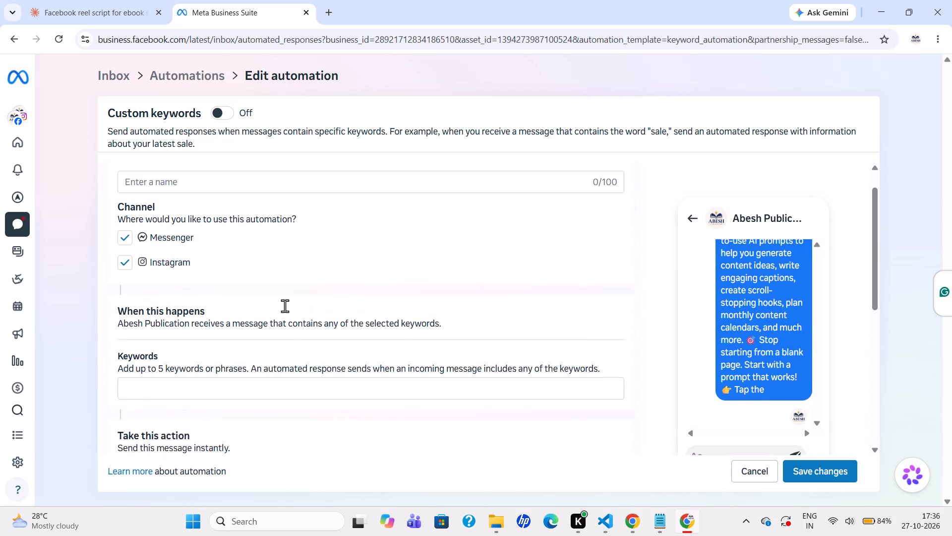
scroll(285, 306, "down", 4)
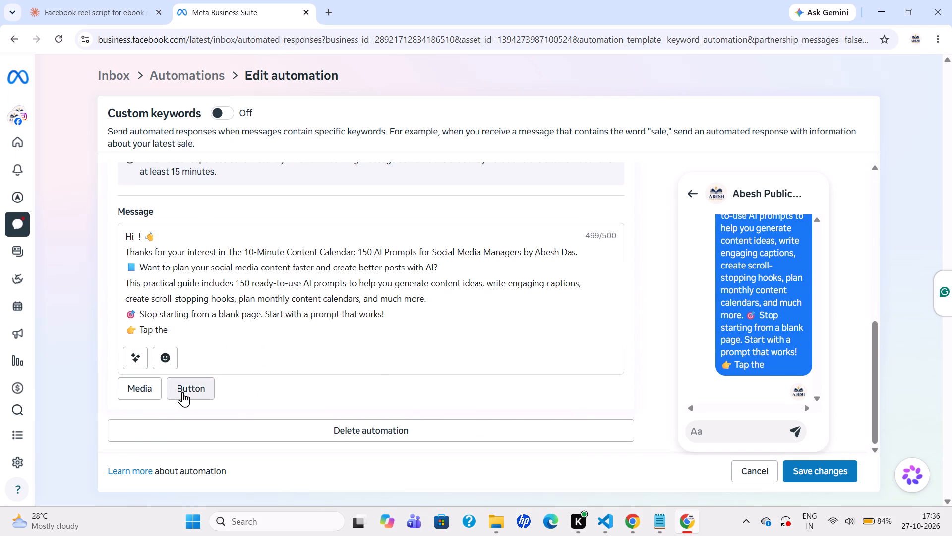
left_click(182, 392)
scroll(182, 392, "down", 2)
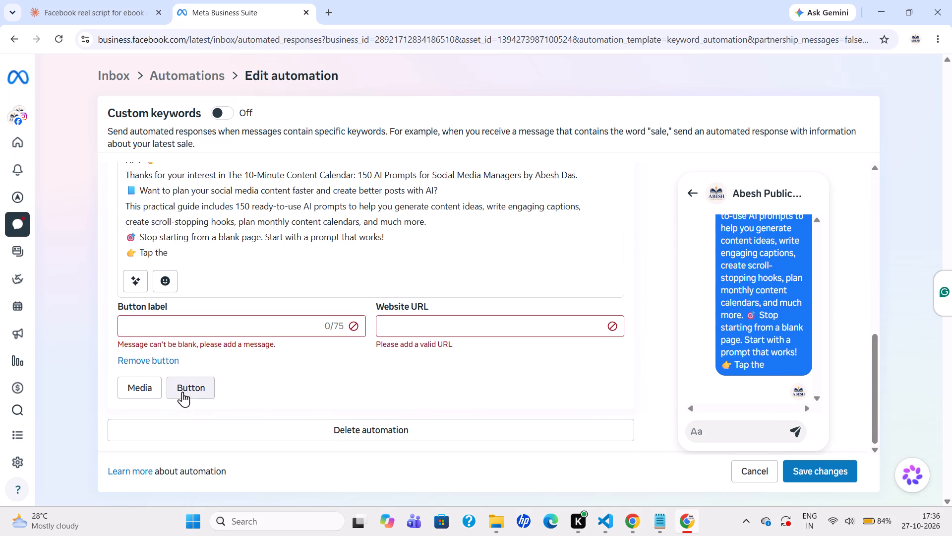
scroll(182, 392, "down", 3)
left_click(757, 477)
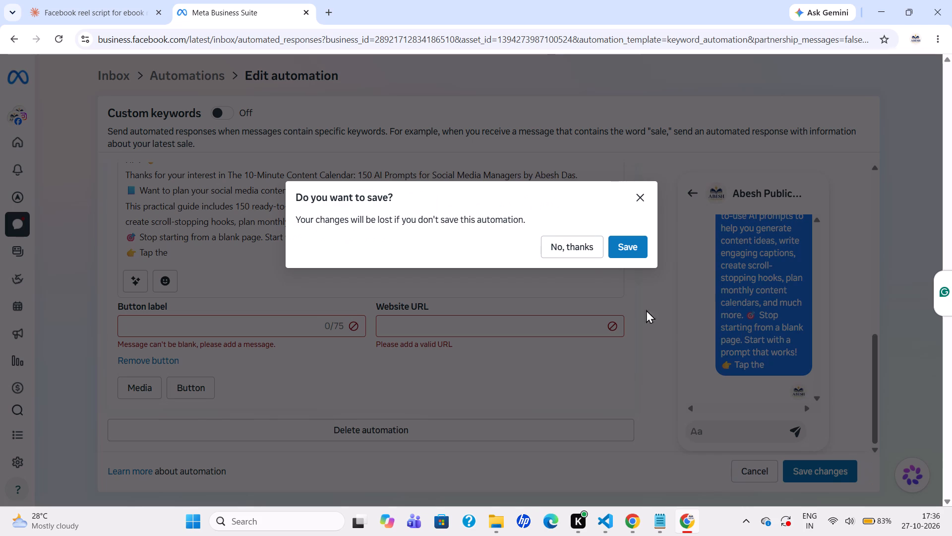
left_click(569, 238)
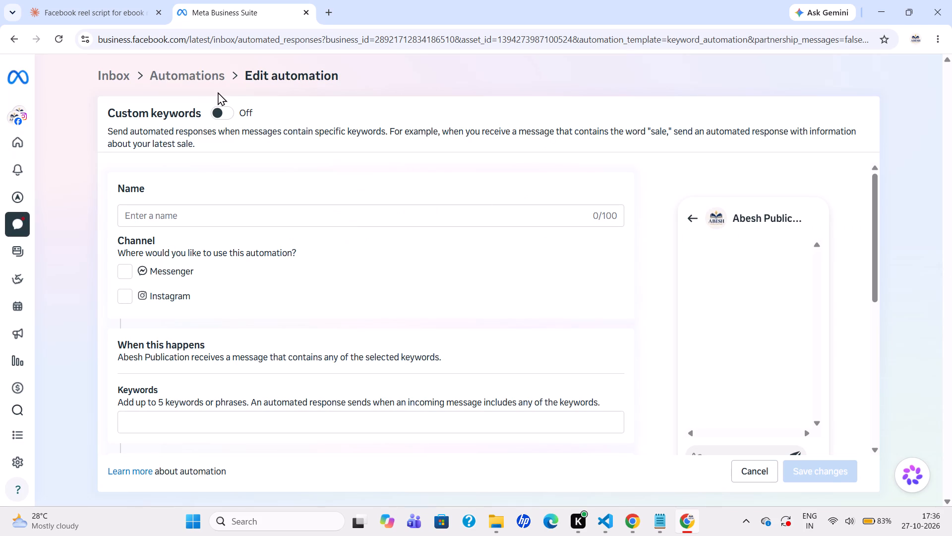
Leave the Custom keywords editor and open the existing Frequently asked questions automation for editing.
left_click(196, 75)
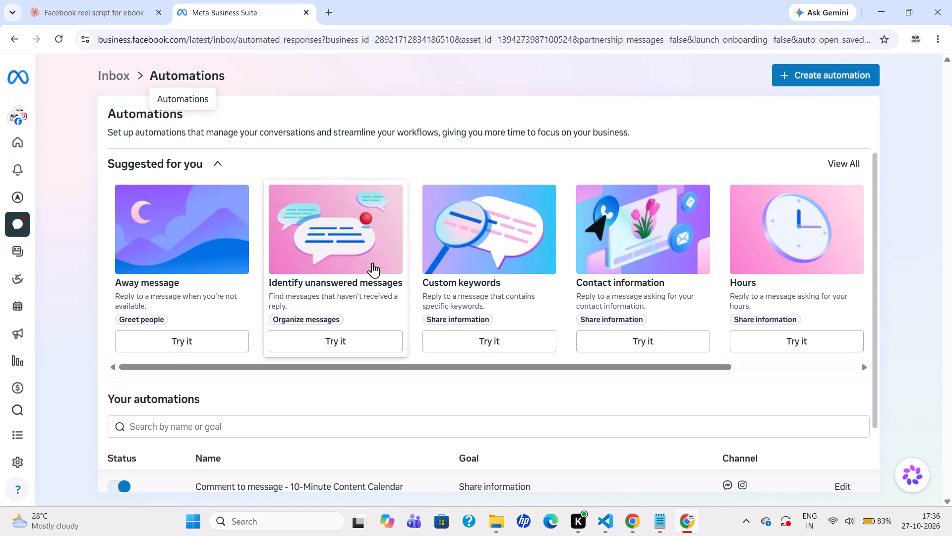
scroll(372, 263, "down", 3)
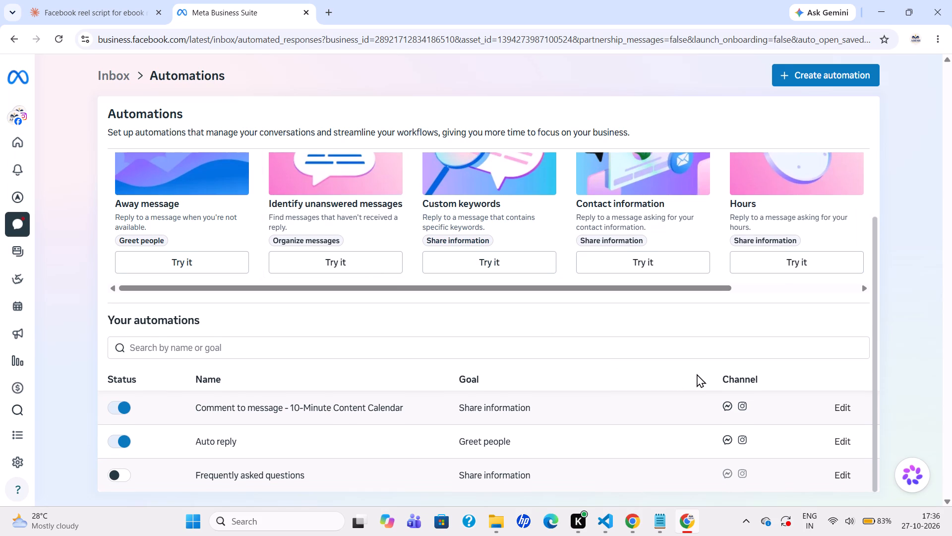
left_click(848, 479)
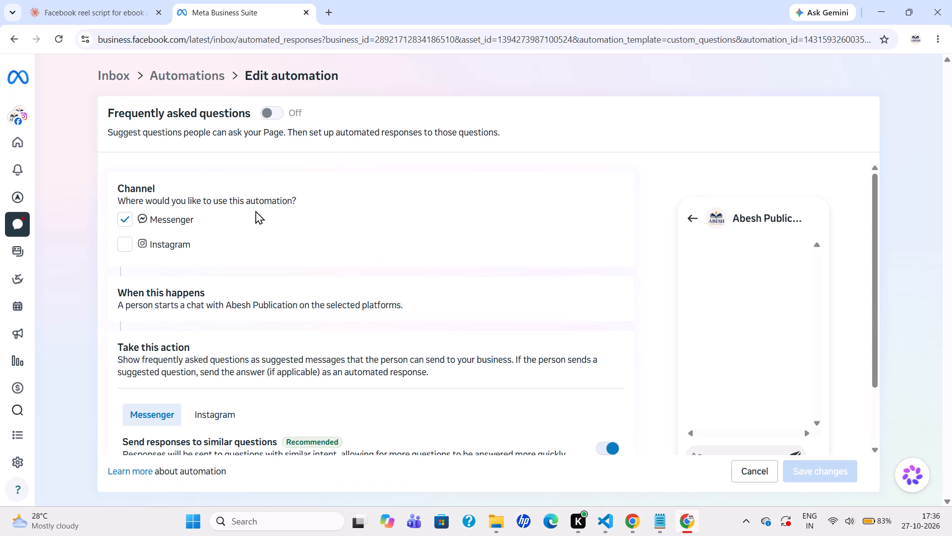
Compare the Messenger and Instagram question settings in the Frequently asked questions automation.
scroll(255, 210, "down", 3)
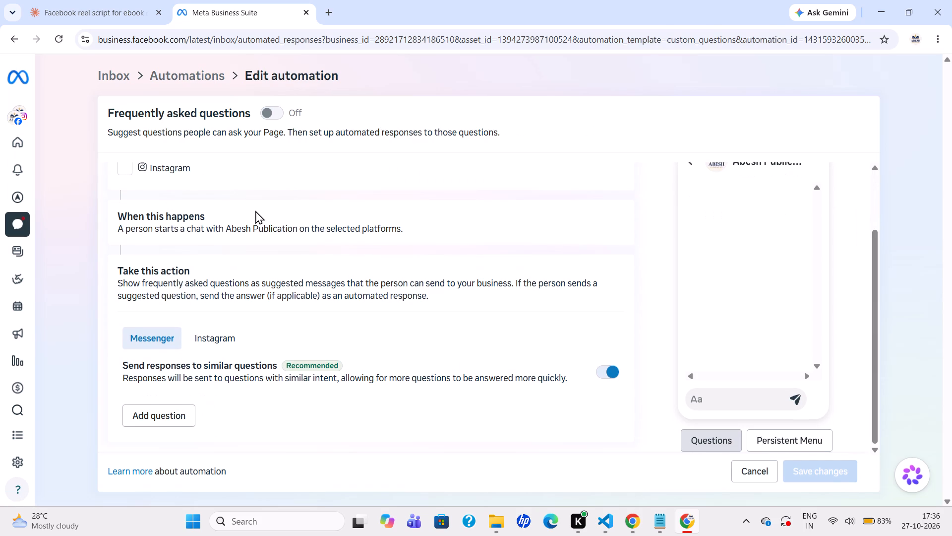
left_click(218, 336)
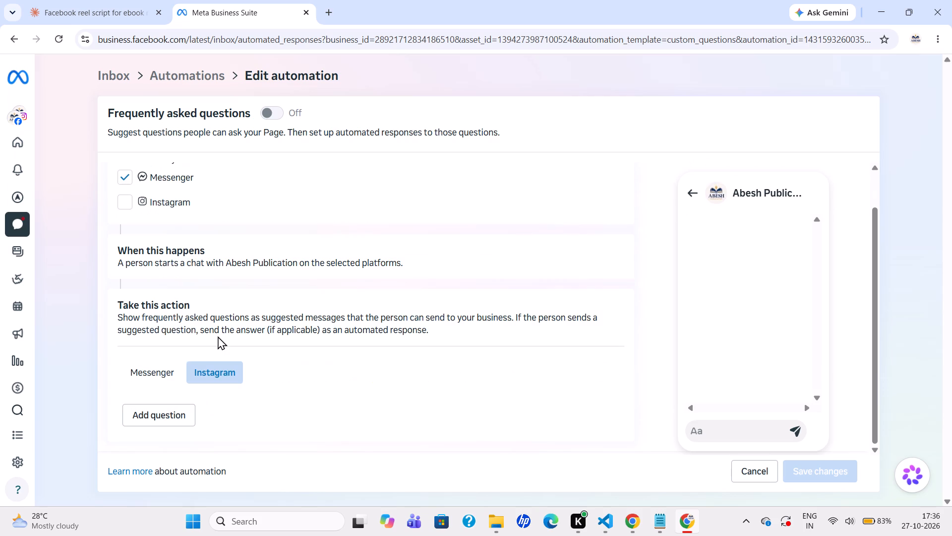
left_click(147, 376)
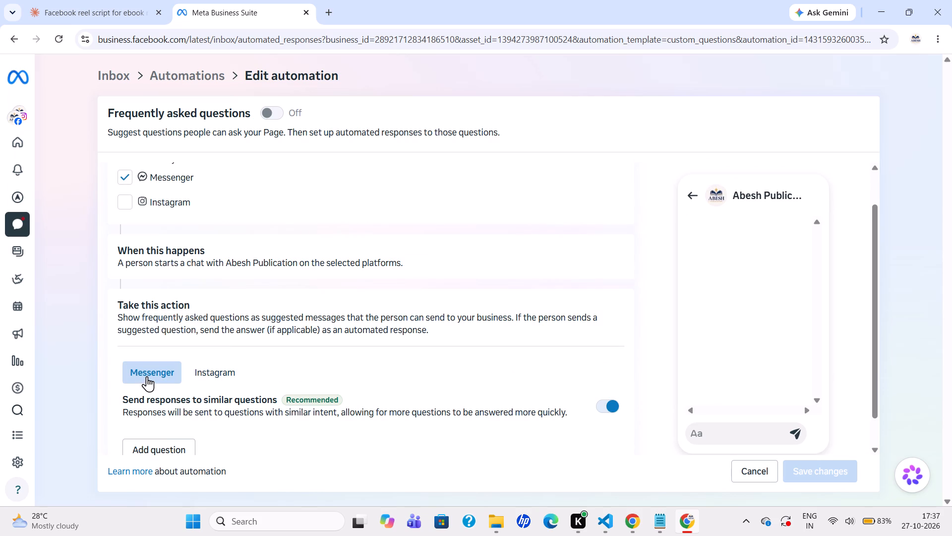
left_click(222, 372)
scroll(222, 372, "down", 3)
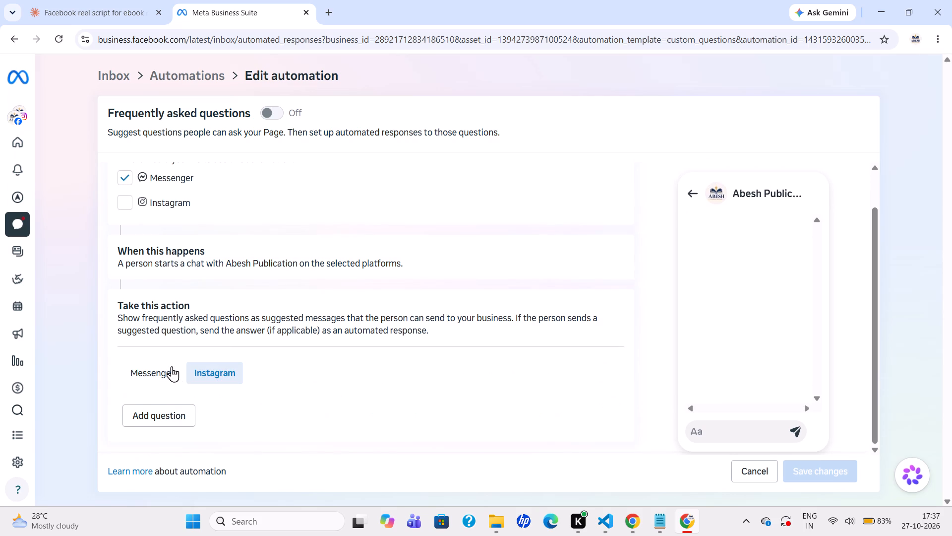
left_click(159, 367)
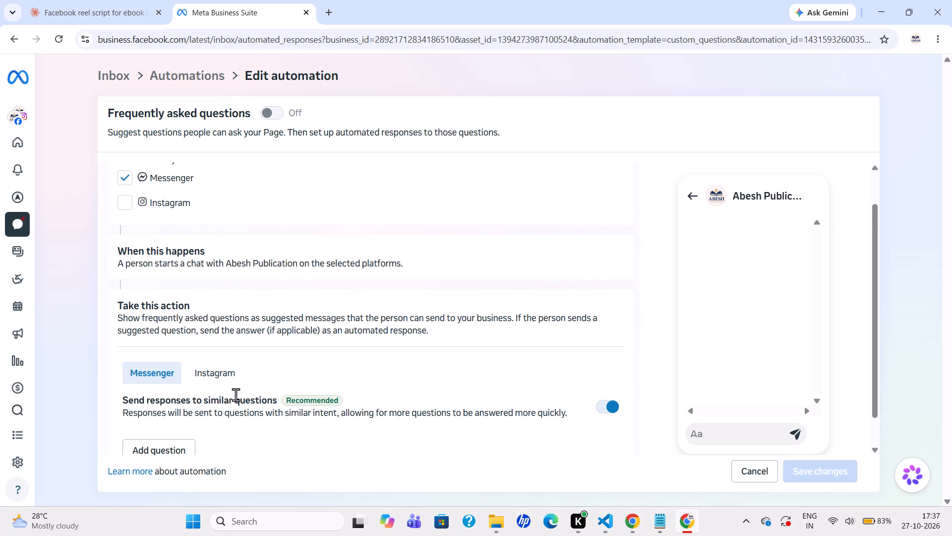
left_click(213, 366)
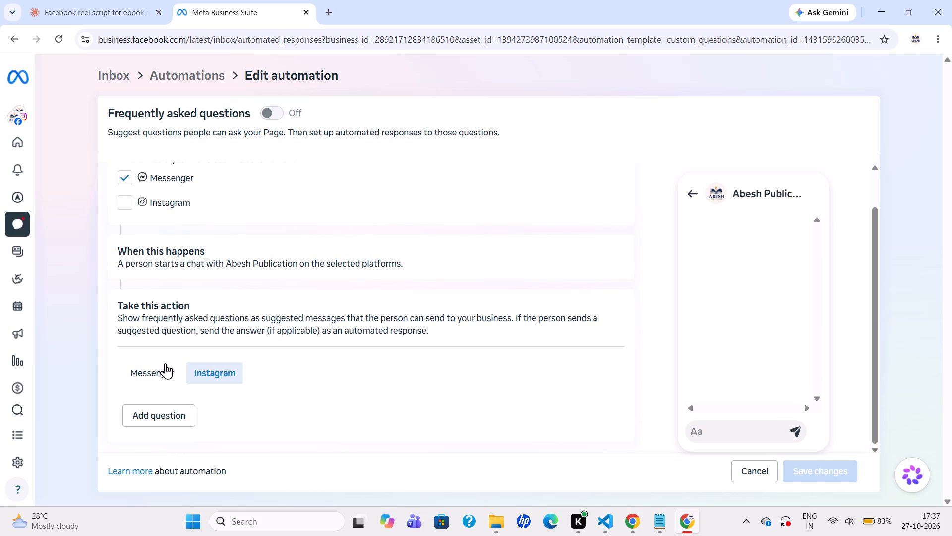
left_click(153, 369)
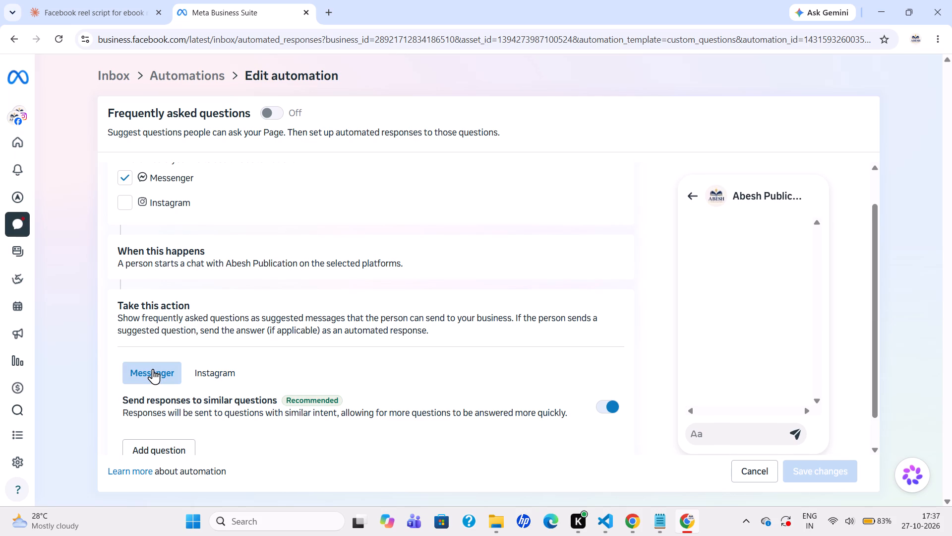
Enable Instagram as a channel alongside Messenger for the Frequently asked questions automation.
left_click(129, 205)
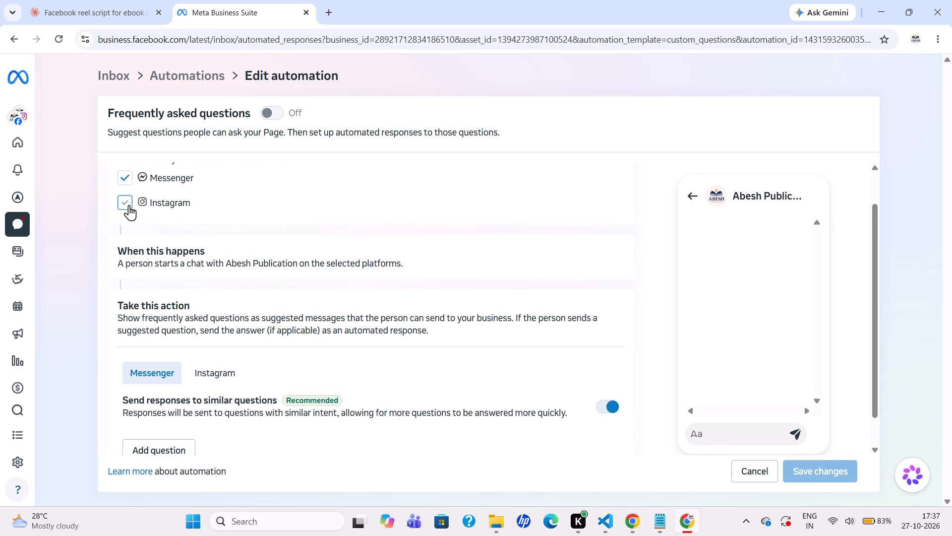
scroll(196, 263, "up", 2)
scroll(196, 263, "down", 2)
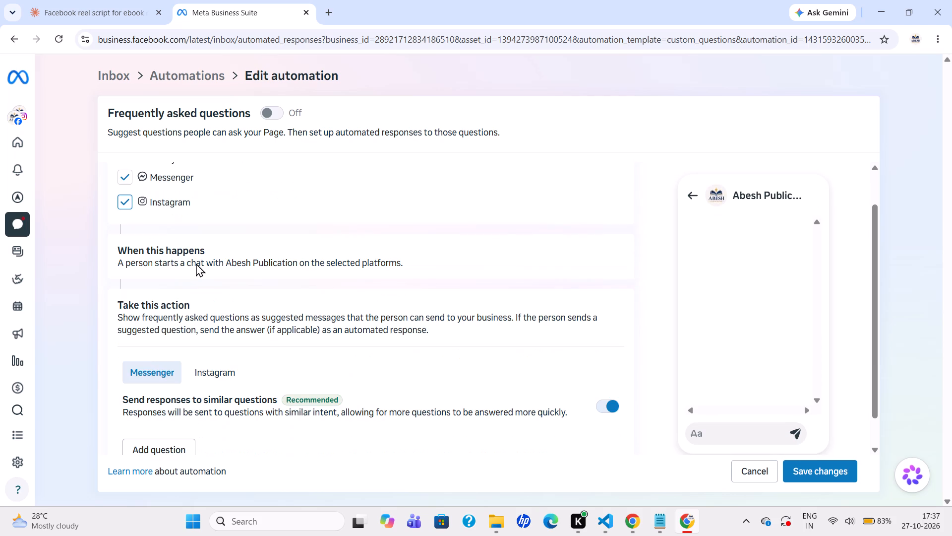
scroll(196, 263, "down", 1)
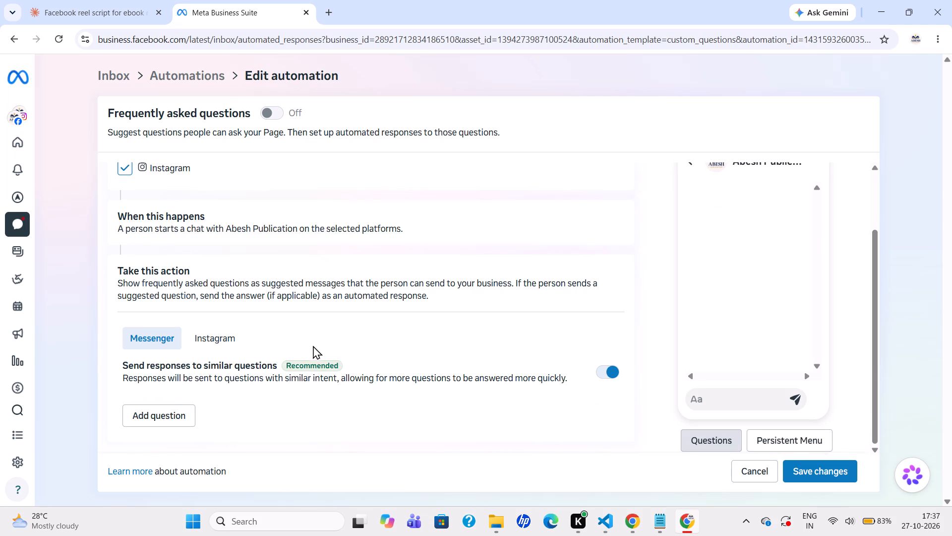
left_click(226, 341)
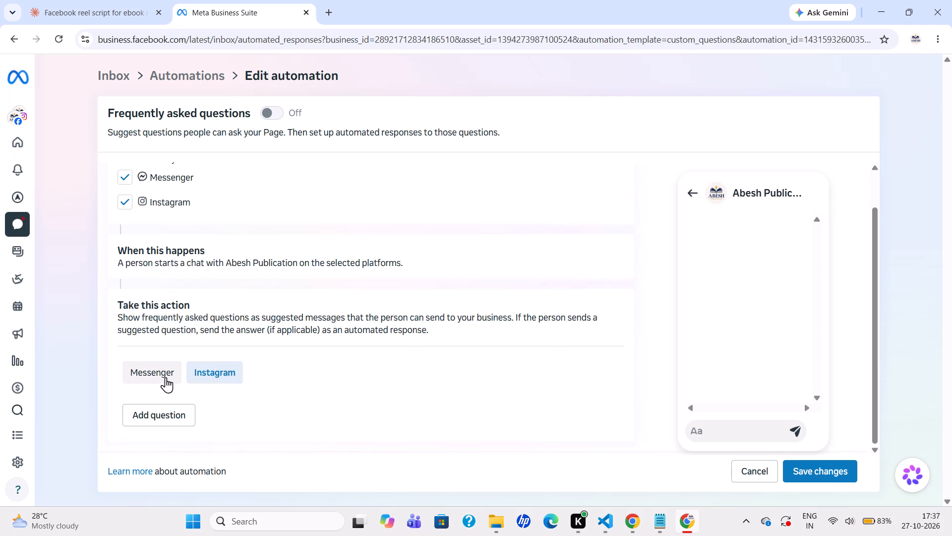
left_click(160, 379)
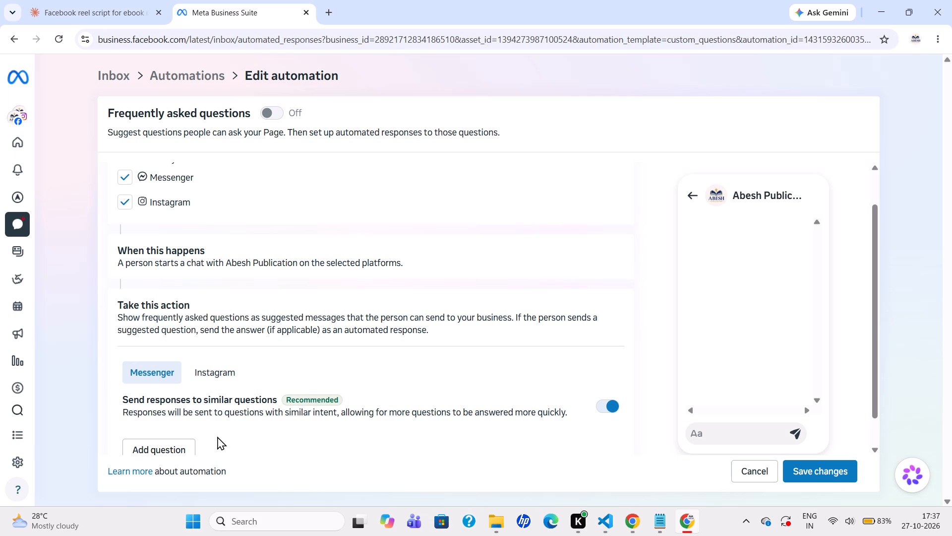
Add a first question to the Messenger set of the Frequently asked questions automation.
left_click(176, 449)
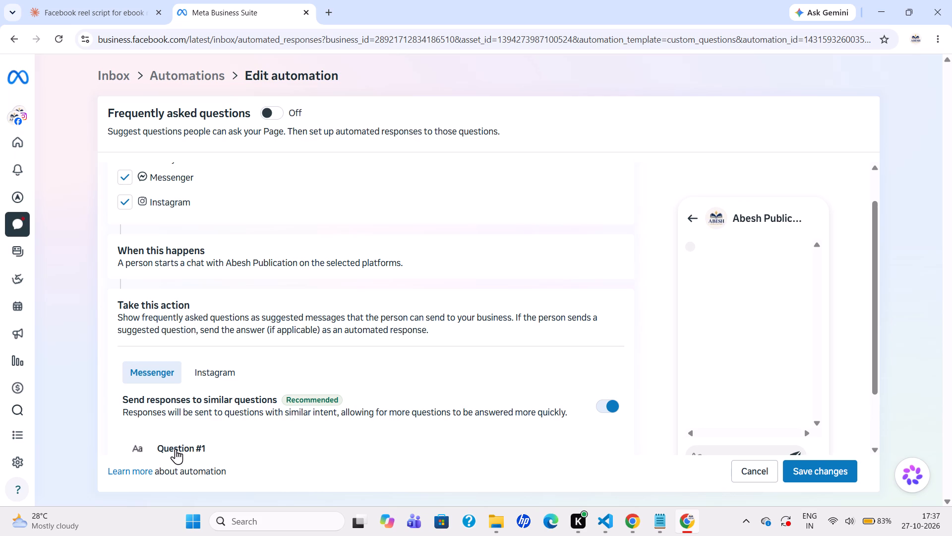
left_click(213, 368)
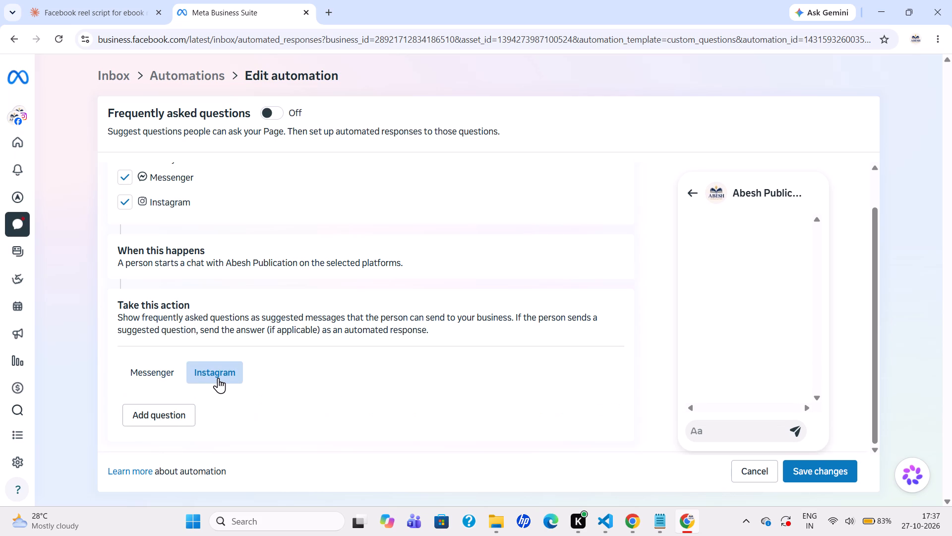
scroll(218, 378, "down", 2)
left_click(148, 370)
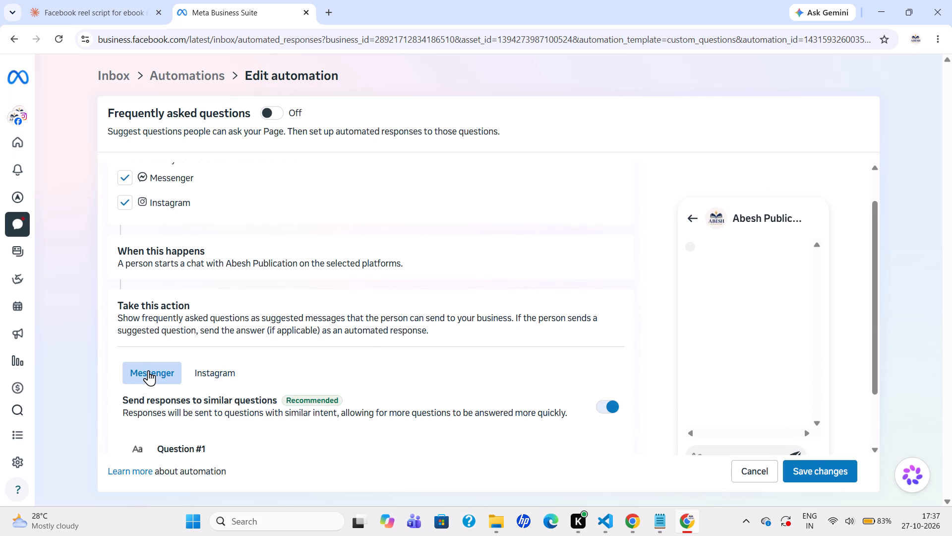
scroll(148, 370, "down", 3)
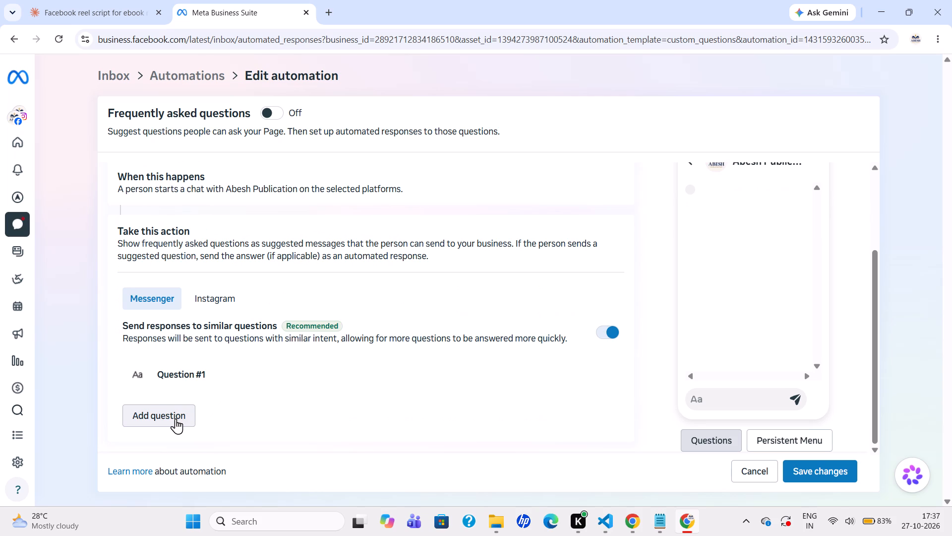
Expand the new Messenger question and enter its question text, beginning with "Can I get".
left_click(218, 374)
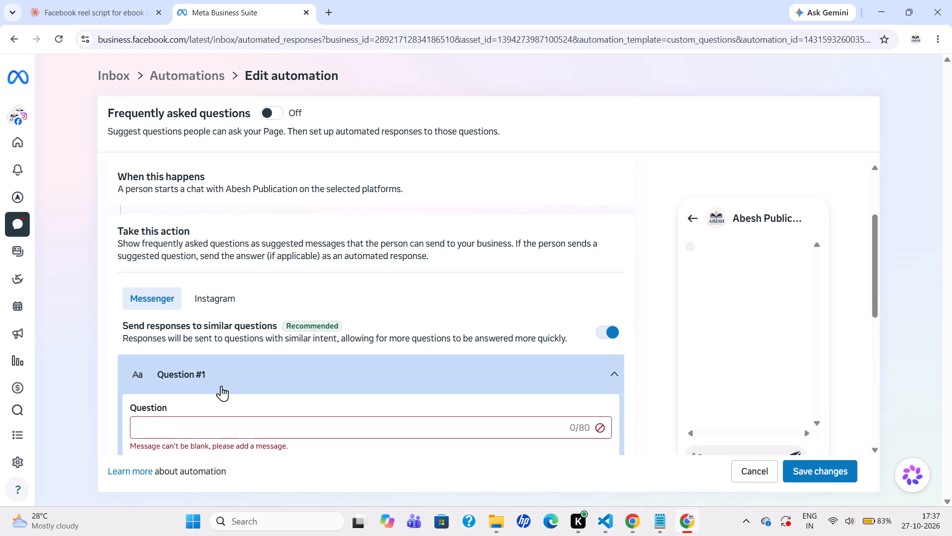
scroll(221, 386, "down", 5)
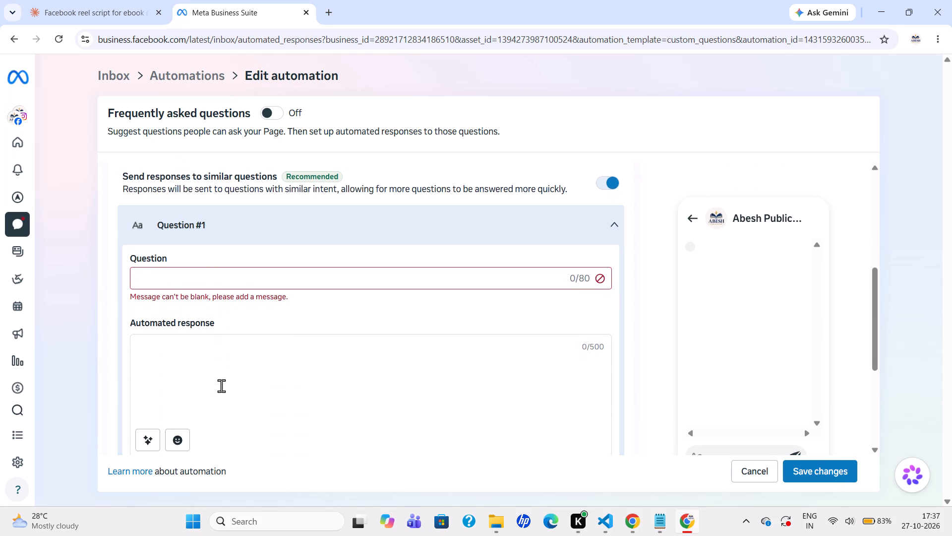
left_click(236, 276)
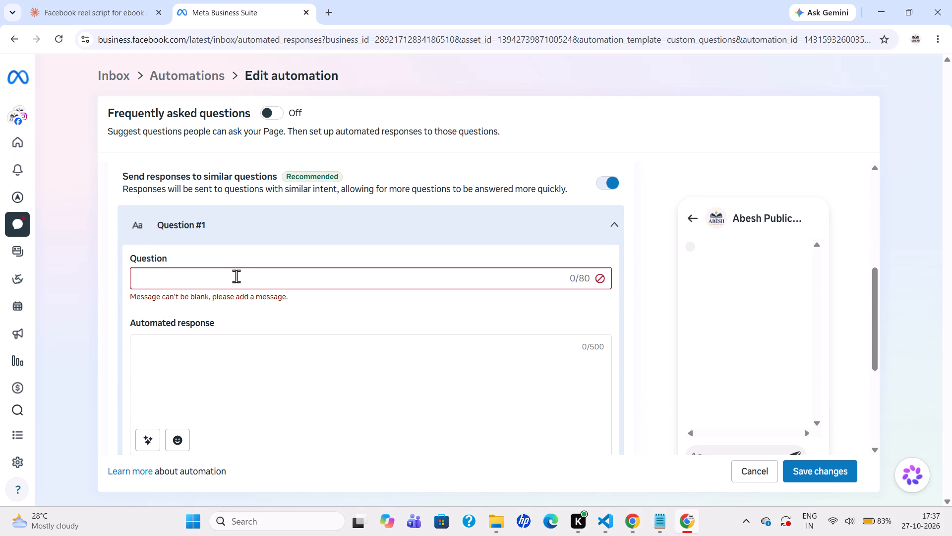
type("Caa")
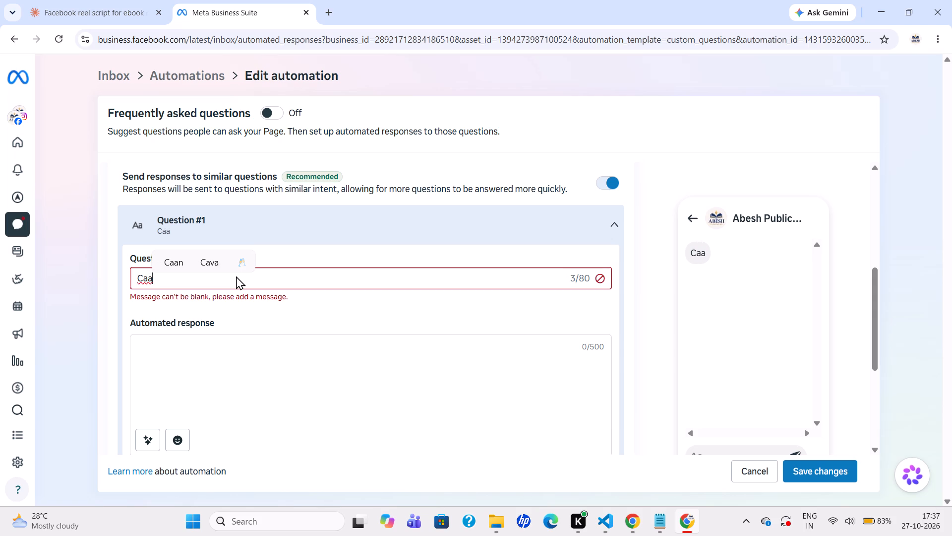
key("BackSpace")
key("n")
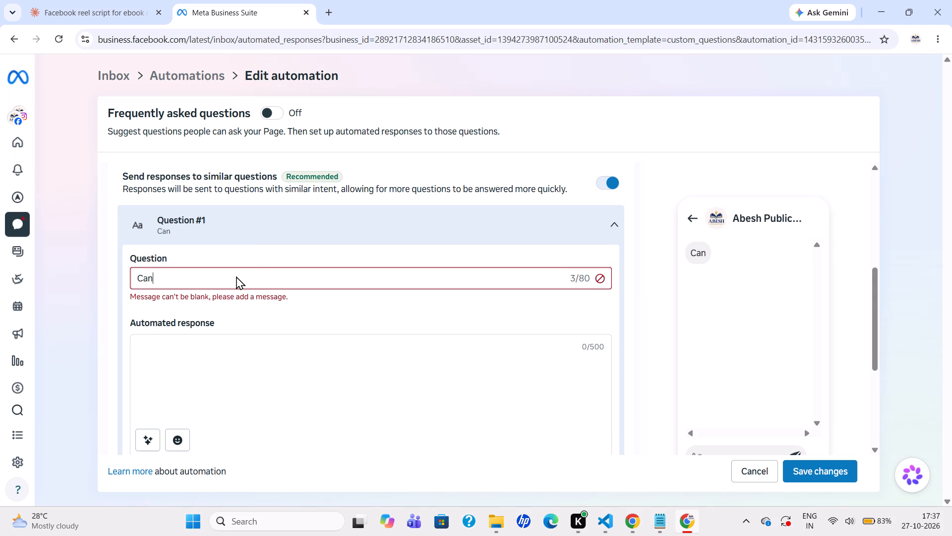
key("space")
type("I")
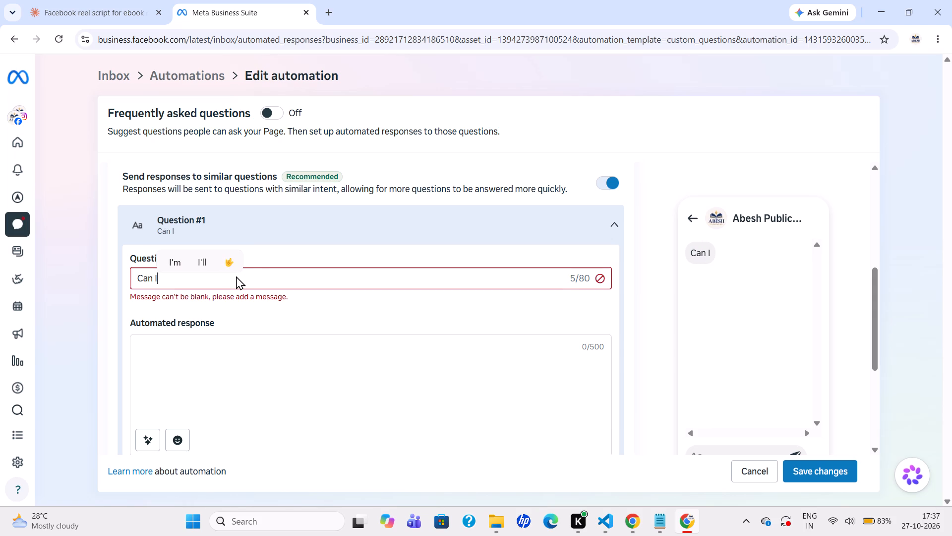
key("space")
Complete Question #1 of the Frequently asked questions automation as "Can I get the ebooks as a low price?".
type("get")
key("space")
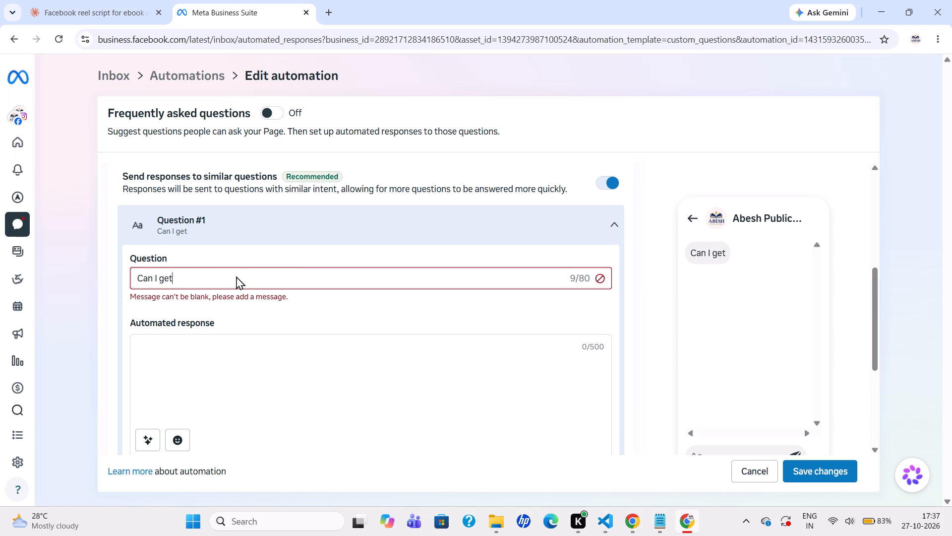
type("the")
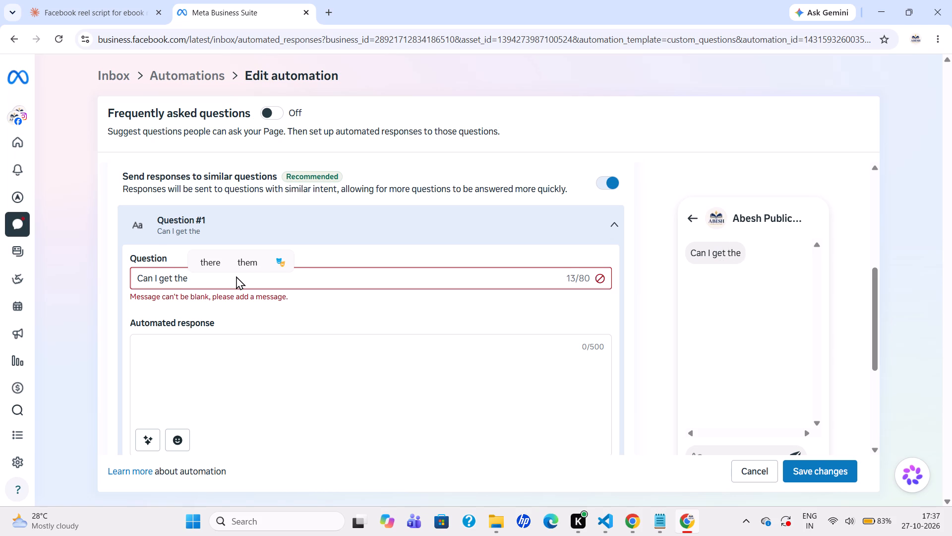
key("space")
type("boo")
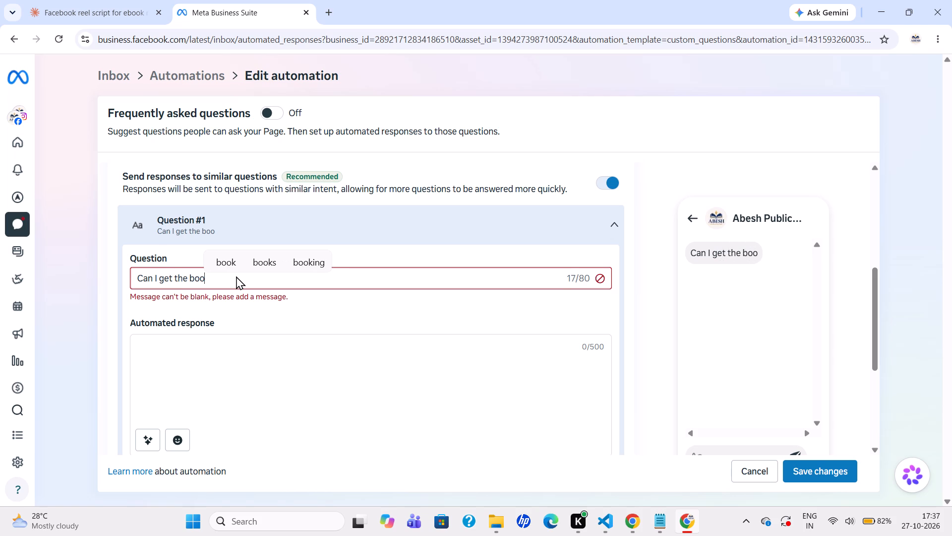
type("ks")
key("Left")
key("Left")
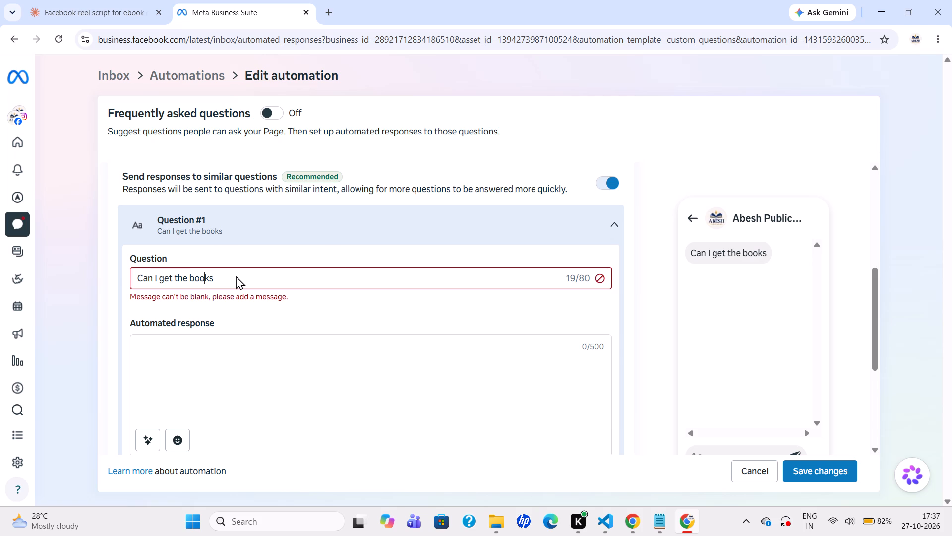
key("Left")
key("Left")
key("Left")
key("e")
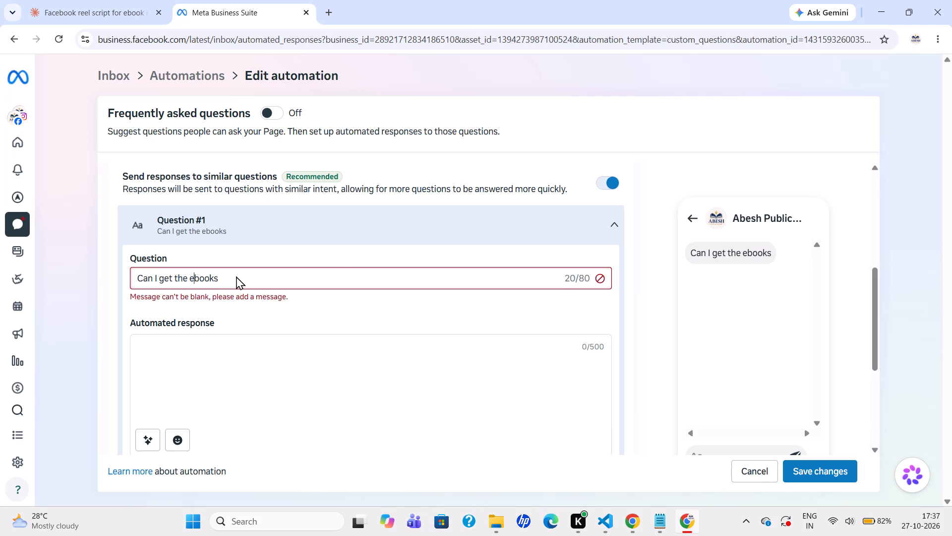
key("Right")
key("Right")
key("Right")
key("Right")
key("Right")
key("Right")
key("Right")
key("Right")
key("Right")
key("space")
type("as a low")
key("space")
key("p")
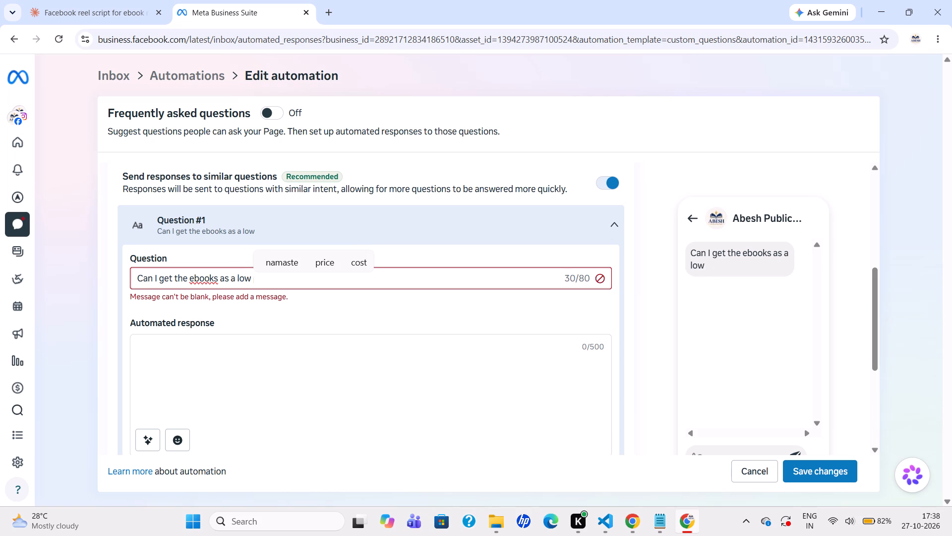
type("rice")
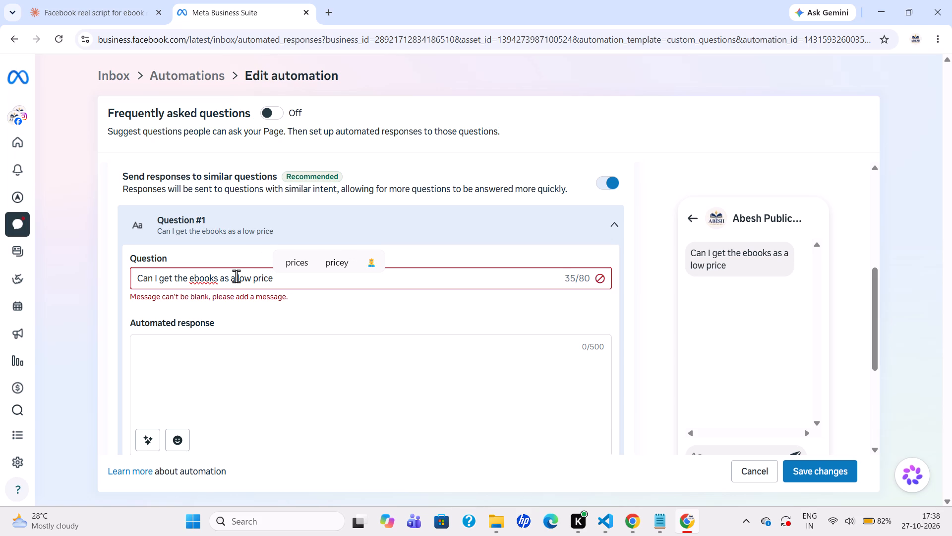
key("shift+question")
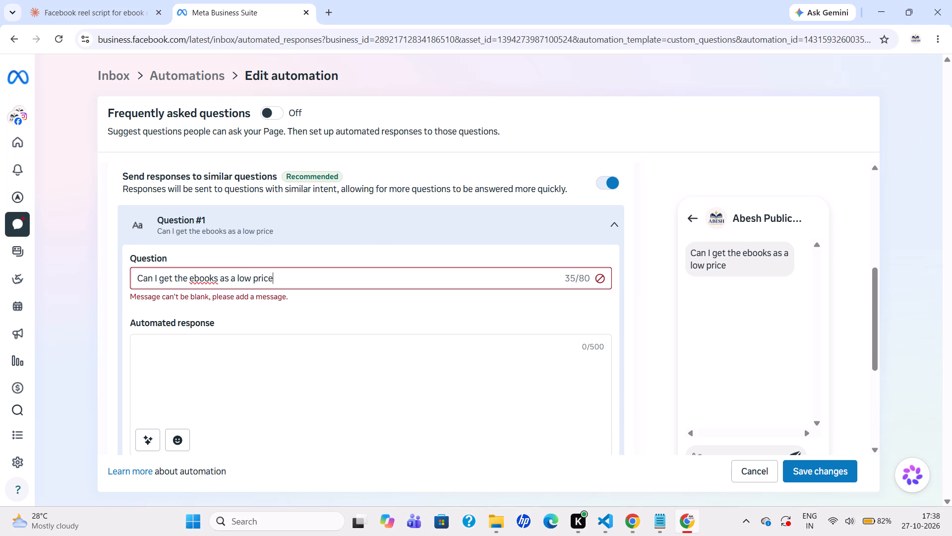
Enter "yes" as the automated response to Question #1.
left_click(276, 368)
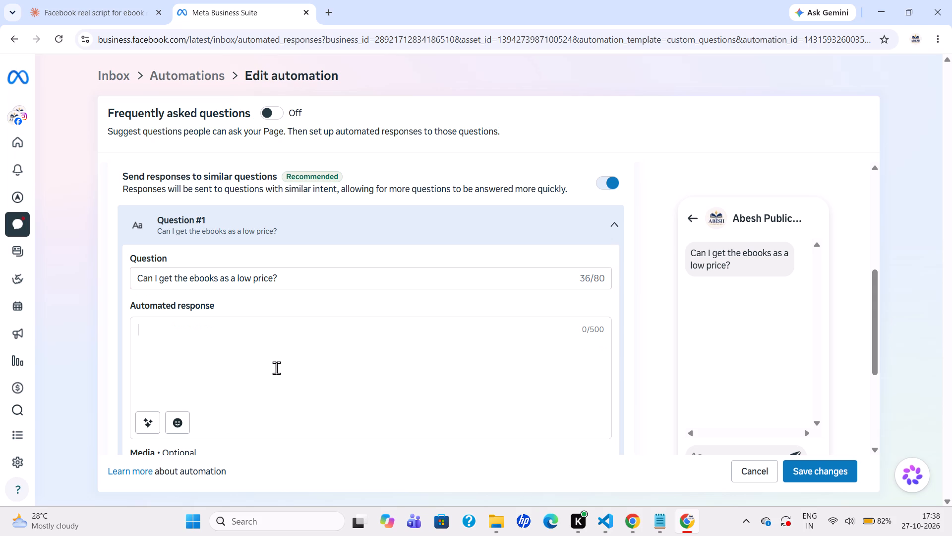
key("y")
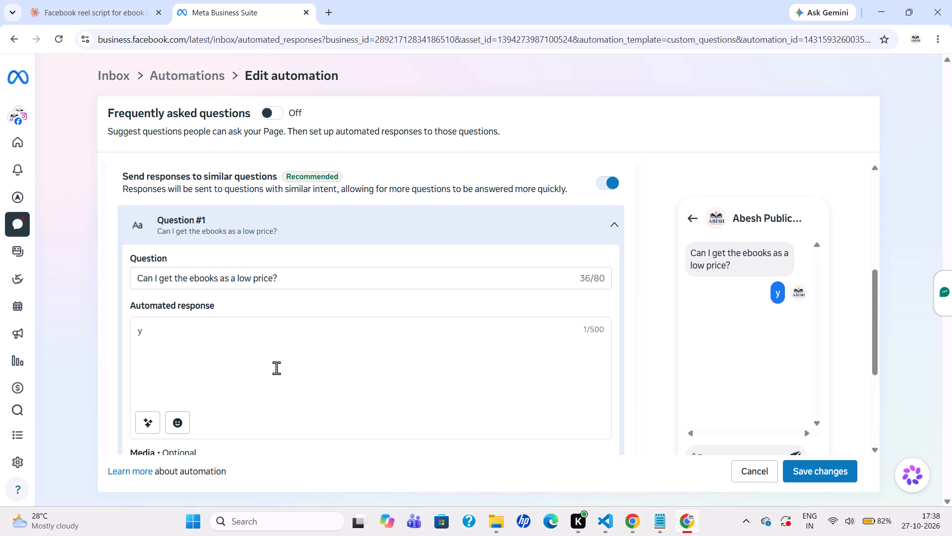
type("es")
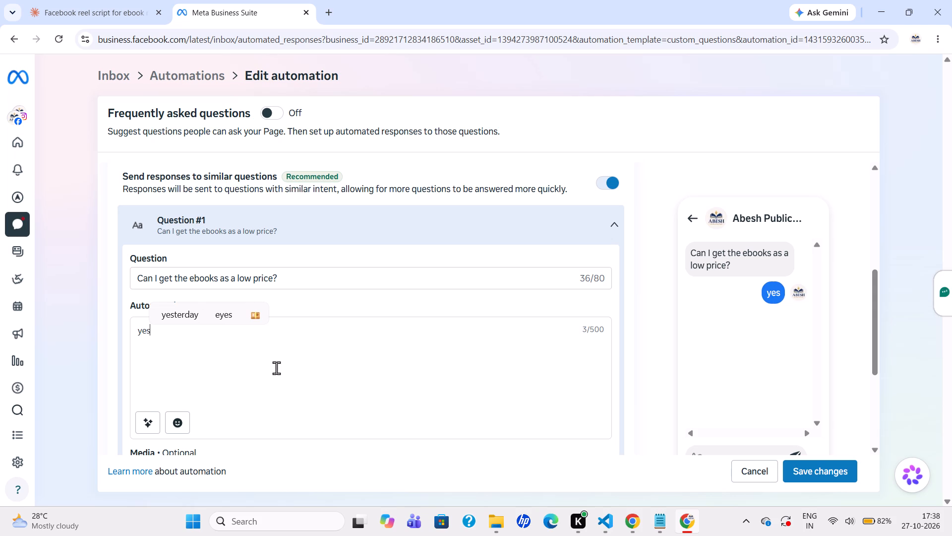
Delete Question #1 and leave the Frequently asked questions automation for the Automations page, saving the changes.
scroll(276, 368, "down", 4)
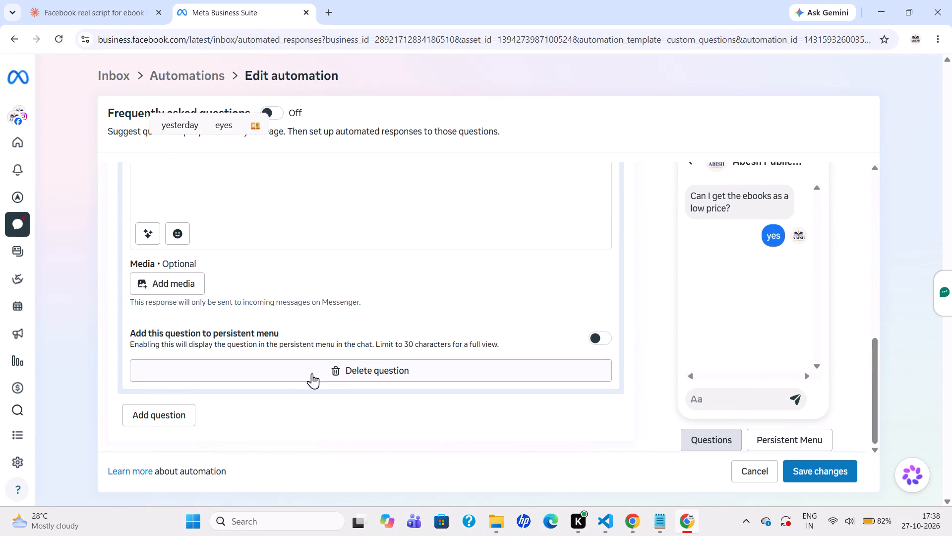
left_click(337, 377)
scroll(337, 377, "up", 5)
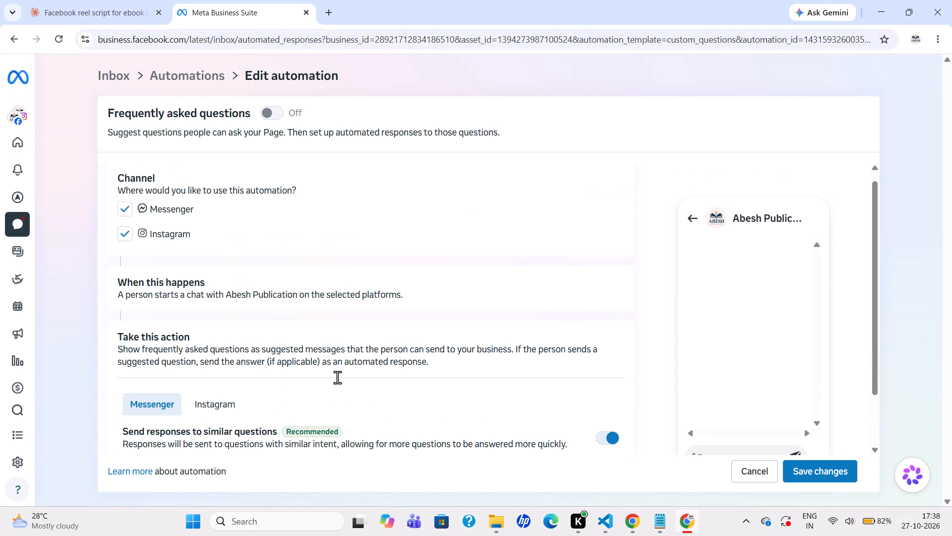
left_click(166, 71)
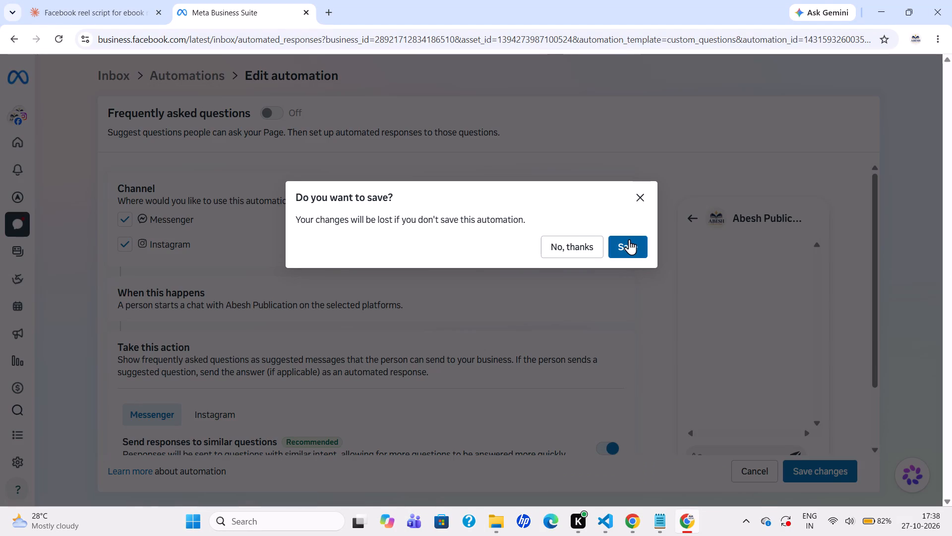
left_click(629, 239)
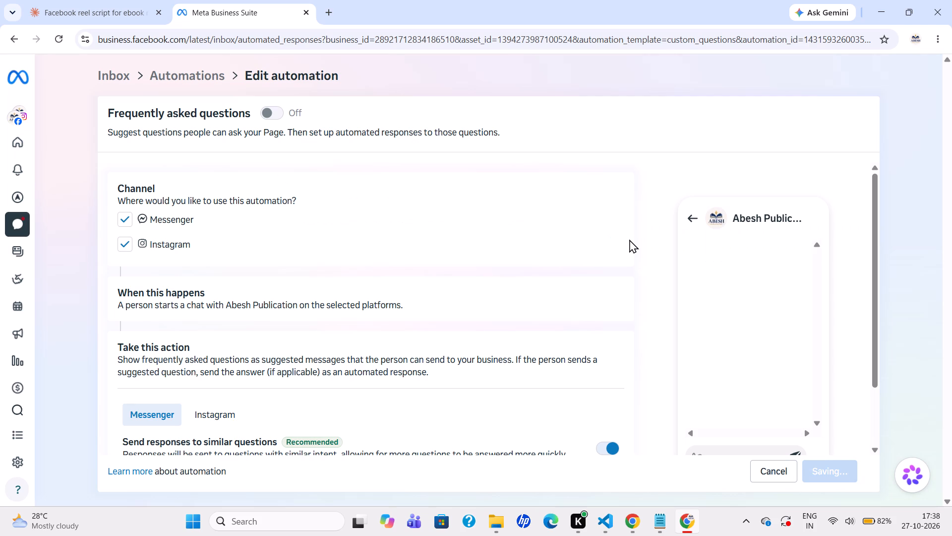
Dismiss the save notification and look over the suggested and existing automations on the Automations page.
scroll(351, 225, "down", 3)
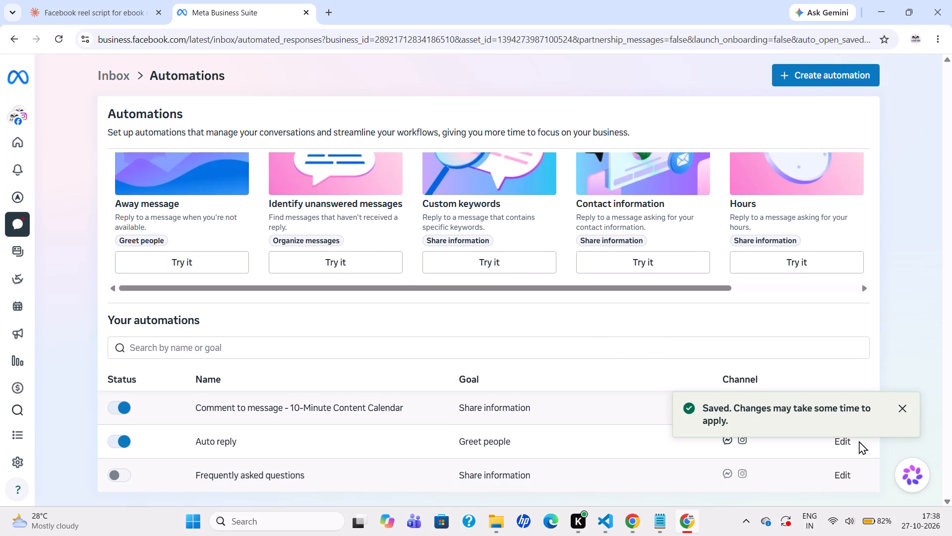
left_click(910, 412)
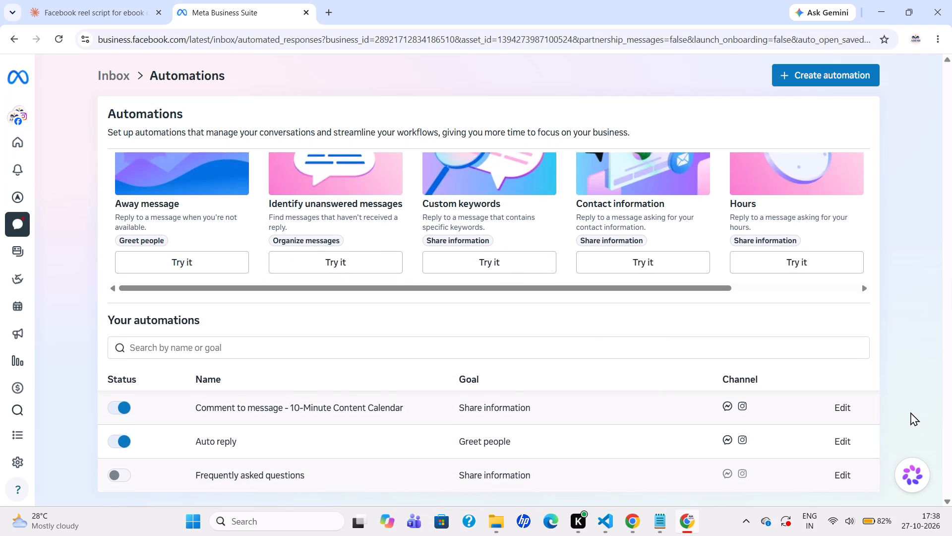
scroll(576, 383, "up", 5)
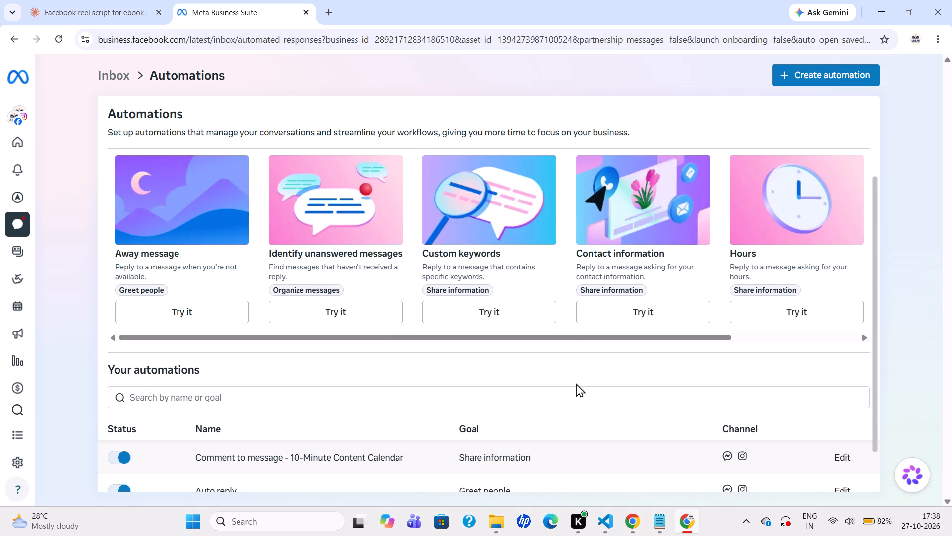
scroll(576, 383, "down", 5)
scroll(576, 383, "up", 4)
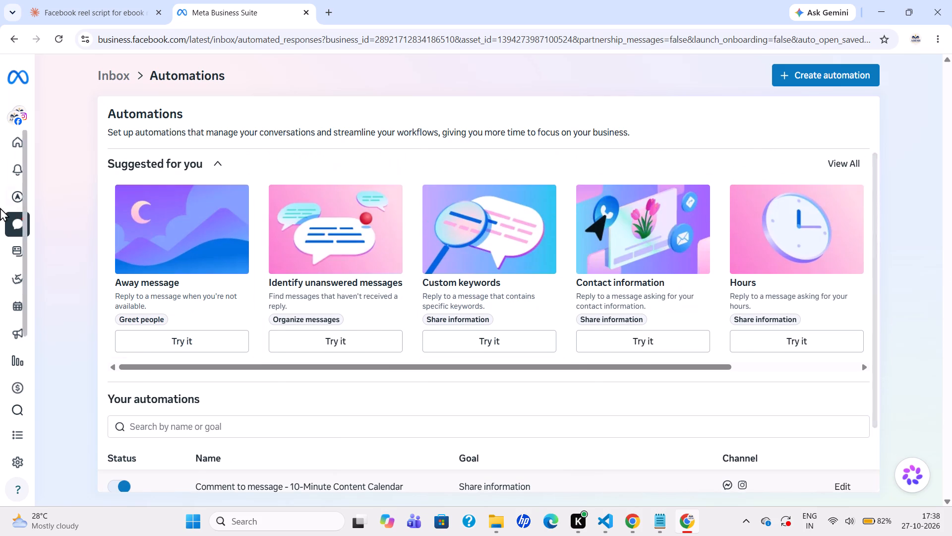
Open the Inbox and read through the automated welcome reply in the Instagram conversation.
left_click(36, 226)
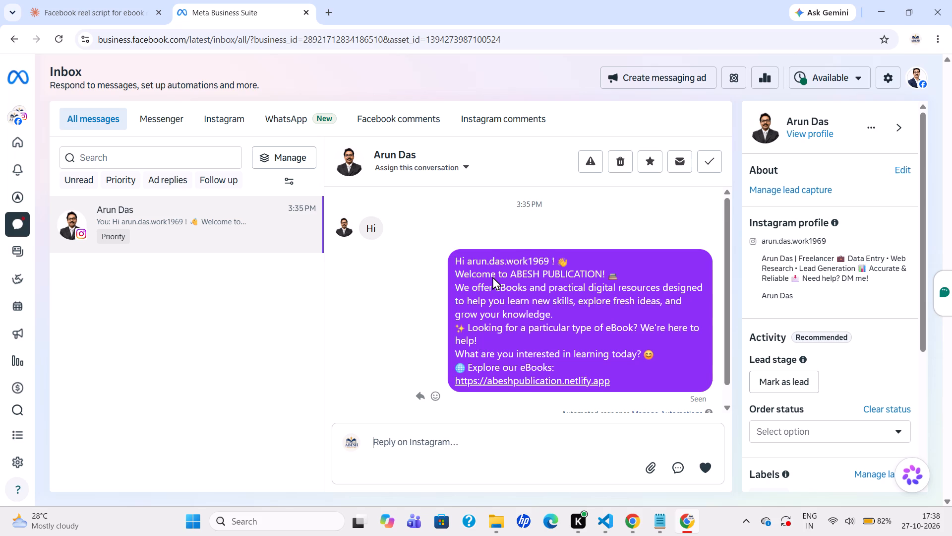
scroll(492, 276, "down", 3)
scroll(492, 276, "up", 5)
scroll(492, 276, "down", 4)
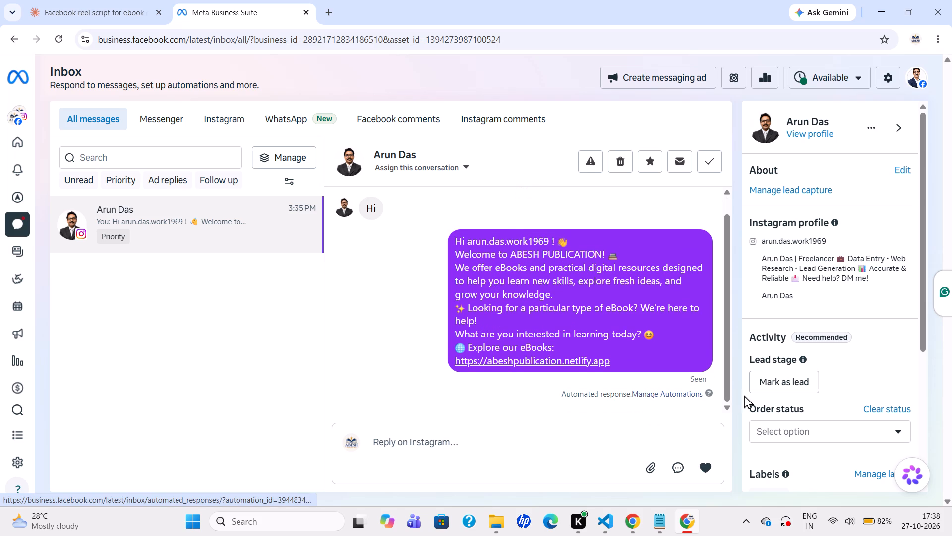
Mark the Instagram conversation's contact as a lead, reviewing and agreeing to the Page Contact Terms of Service.
left_click(767, 384)
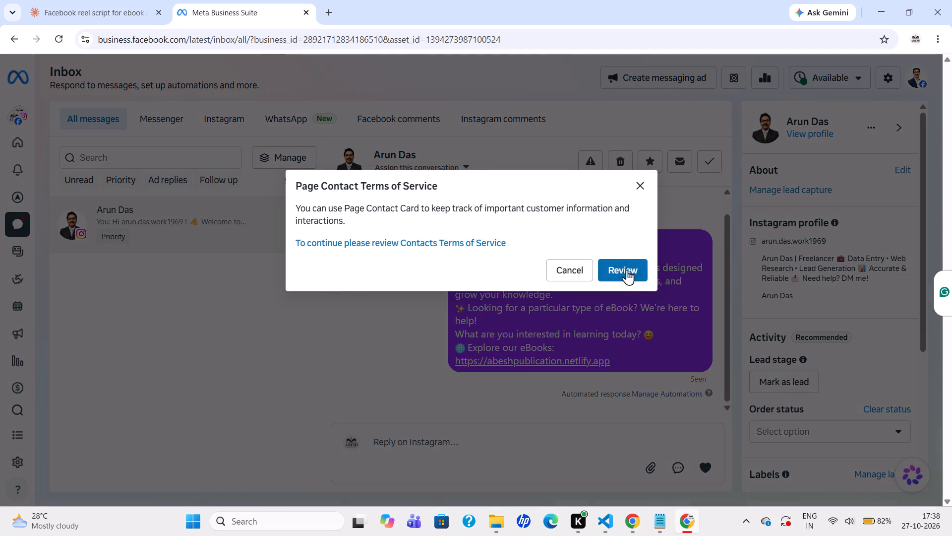
left_click(626, 268)
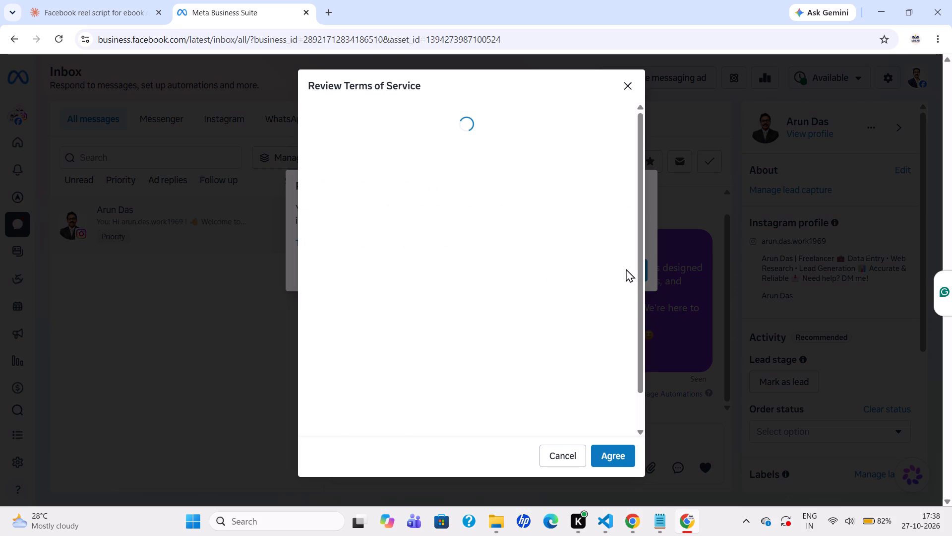
scroll(583, 302, "down", 7)
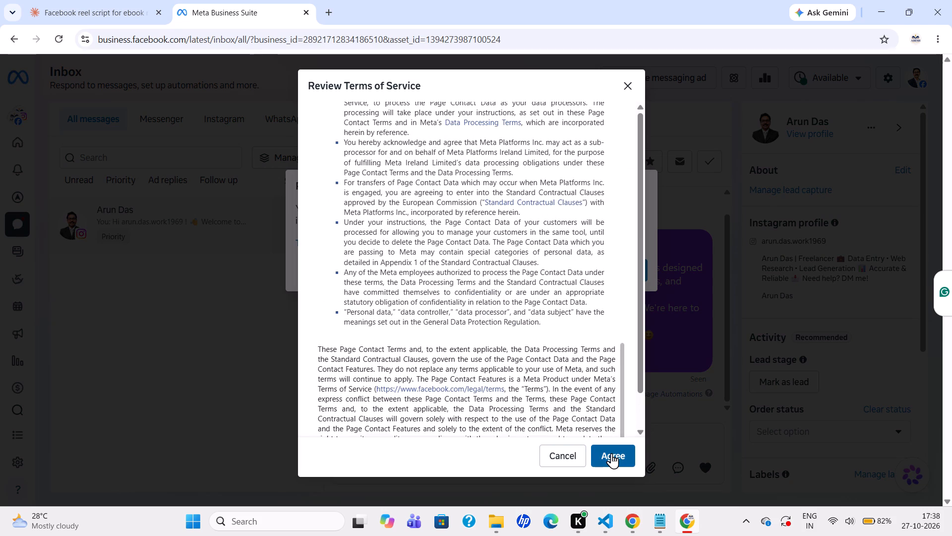
left_click(611, 453)
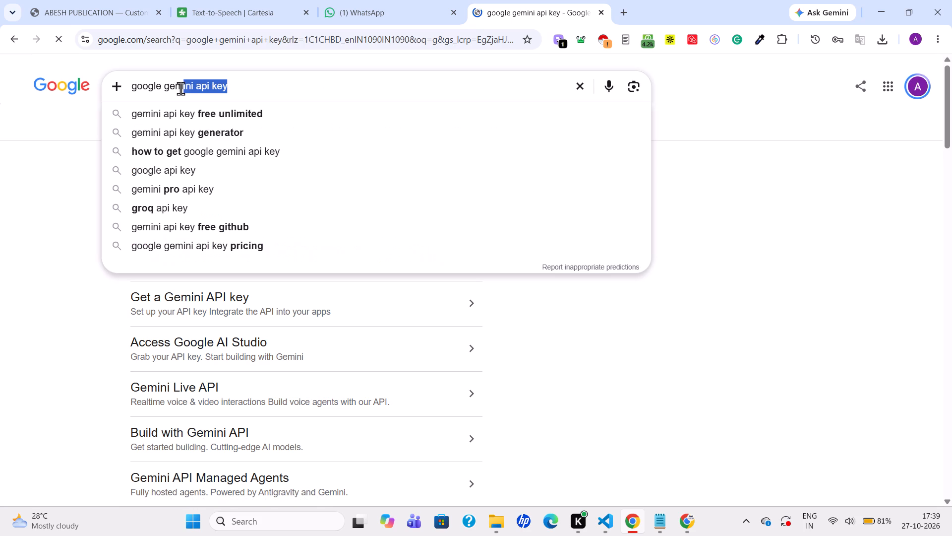
left_click_drag(180, 88, 163, 92)
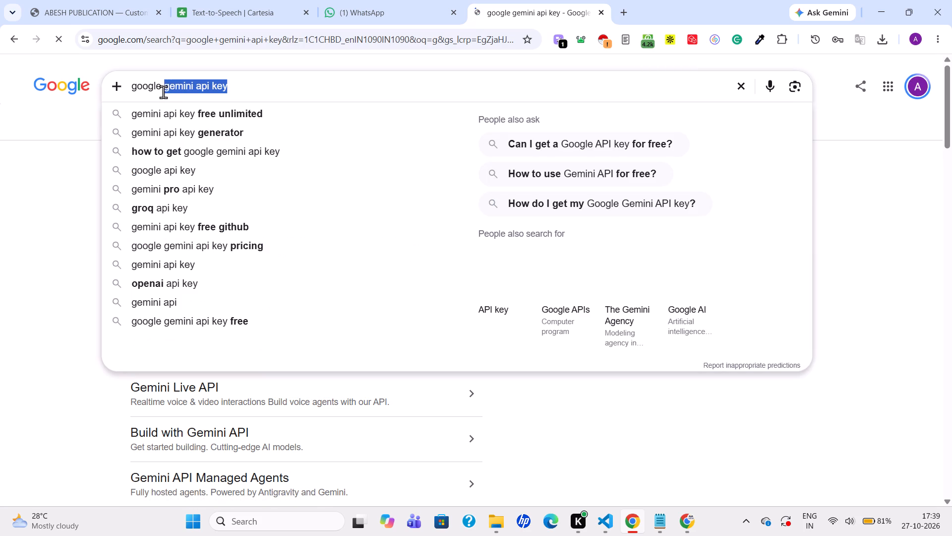
type("sea")
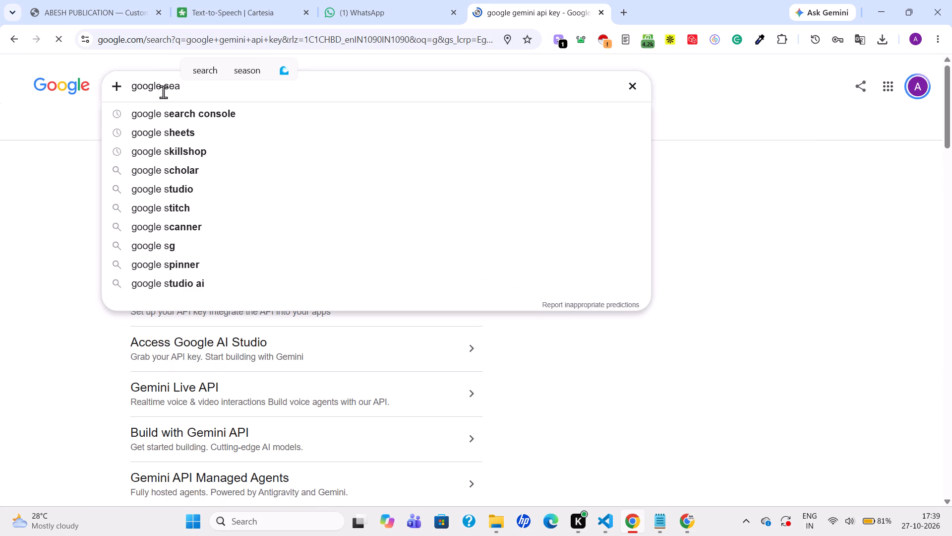
left_click(175, 110)
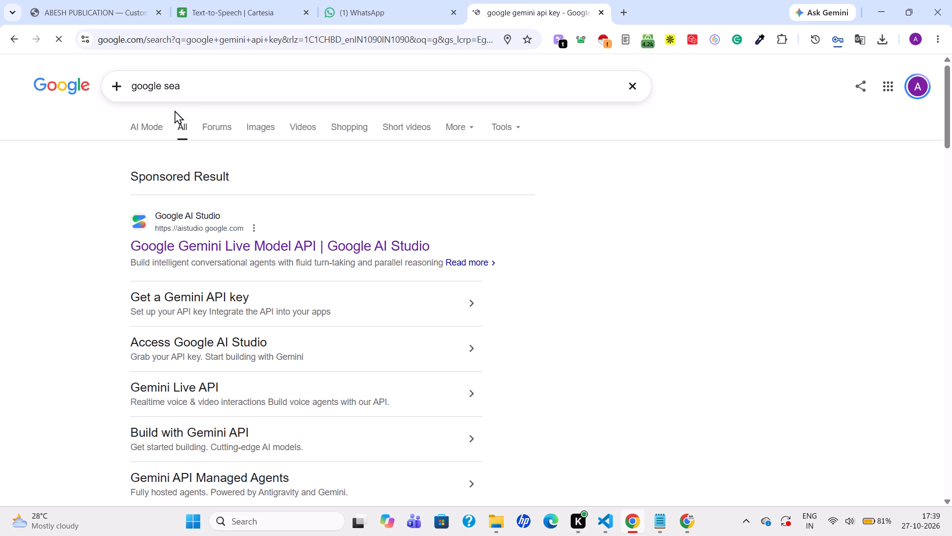
double_click(246, 194)
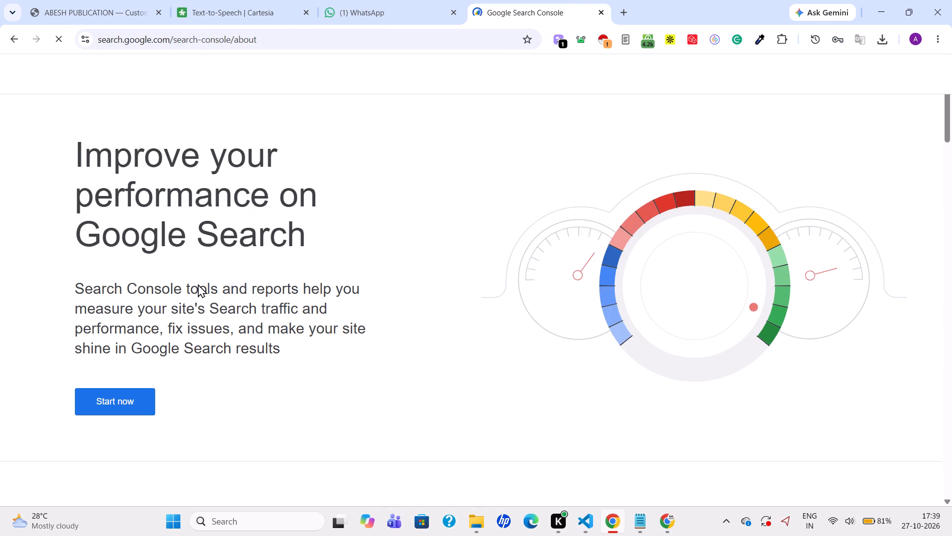
Start Search Console and review the Performance, Indexing, Experience and Enhancements sections of the abeshpublication.netlify.app overview.
left_click(128, 406)
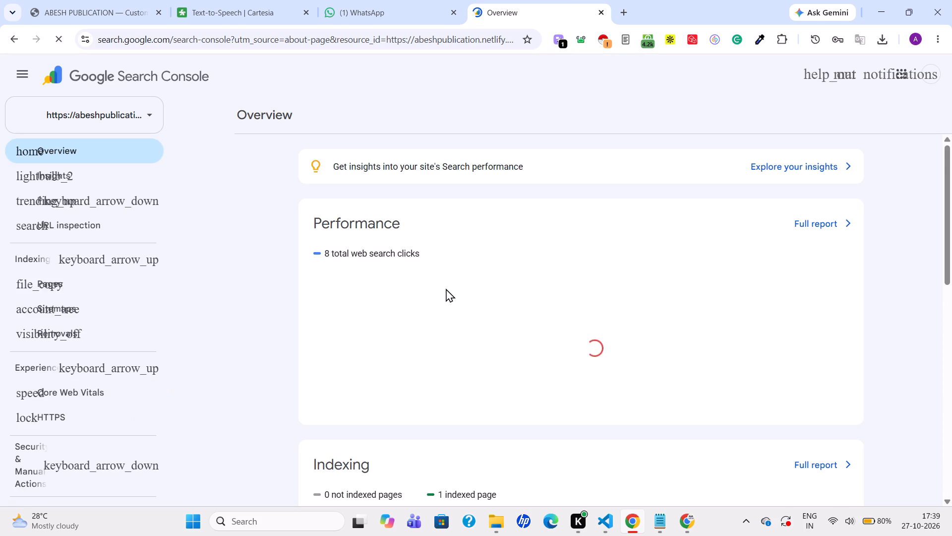
scroll(446, 288, "down", 1)
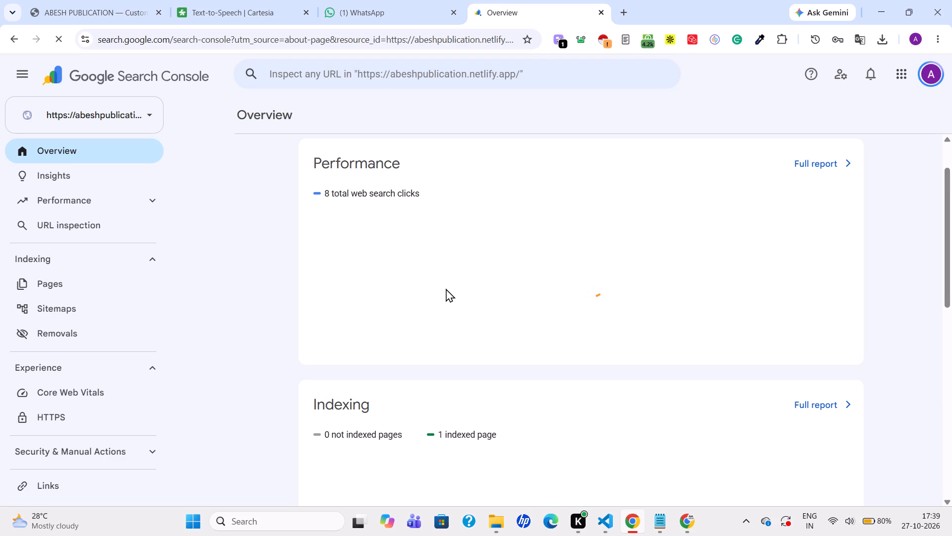
scroll(446, 288, "down", 5)
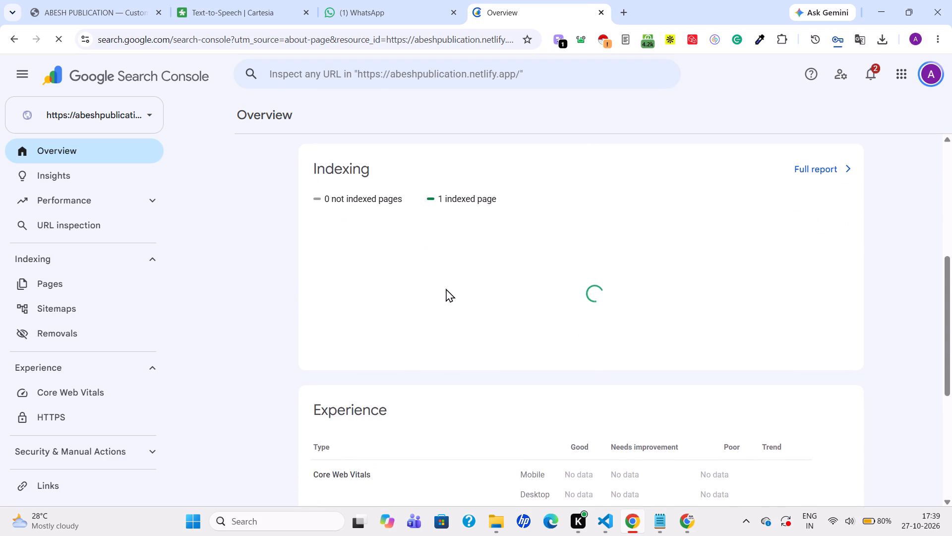
scroll(446, 288, "down", 3)
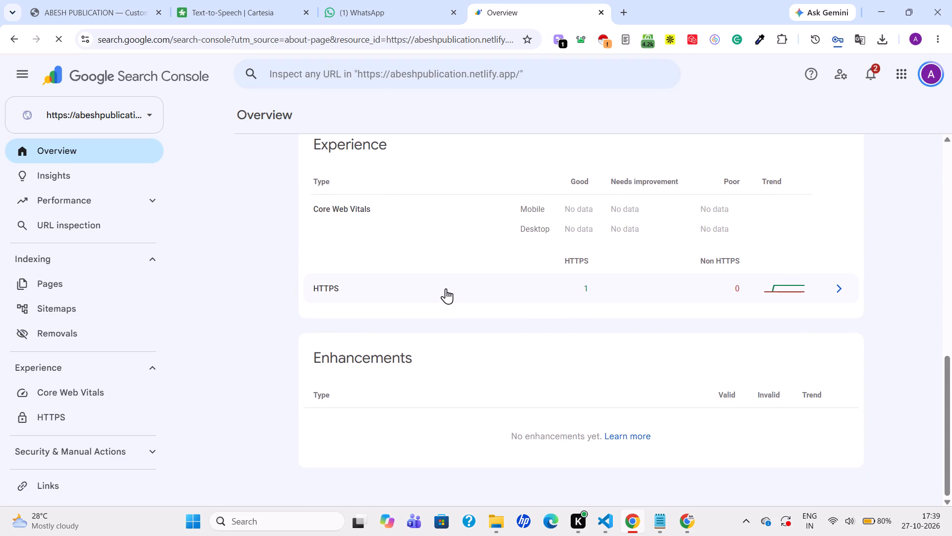
Mark both unread Search Console messages for the site as read and close the messages.
scroll(446, 288, "up", 8)
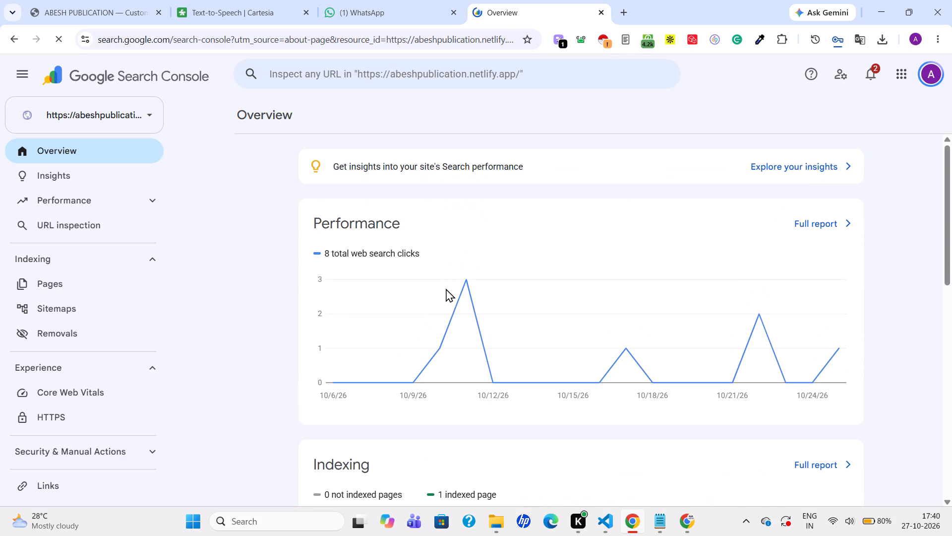
scroll(446, 288, "down", 2)
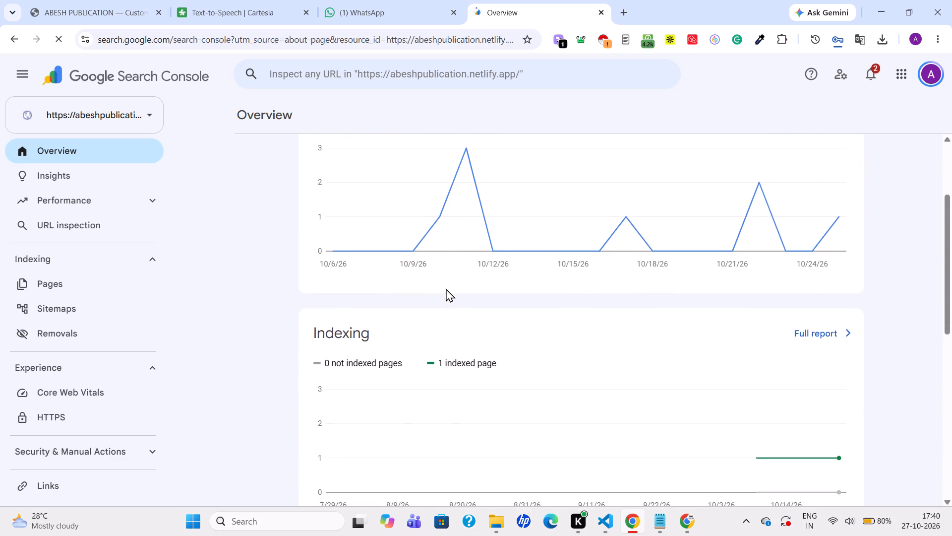
scroll(446, 288, "up", 3)
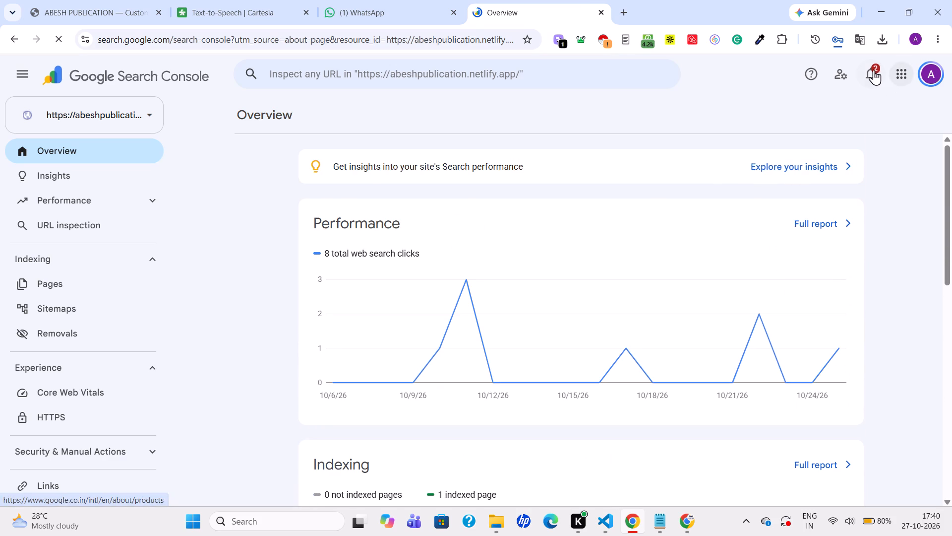
left_click(872, 70)
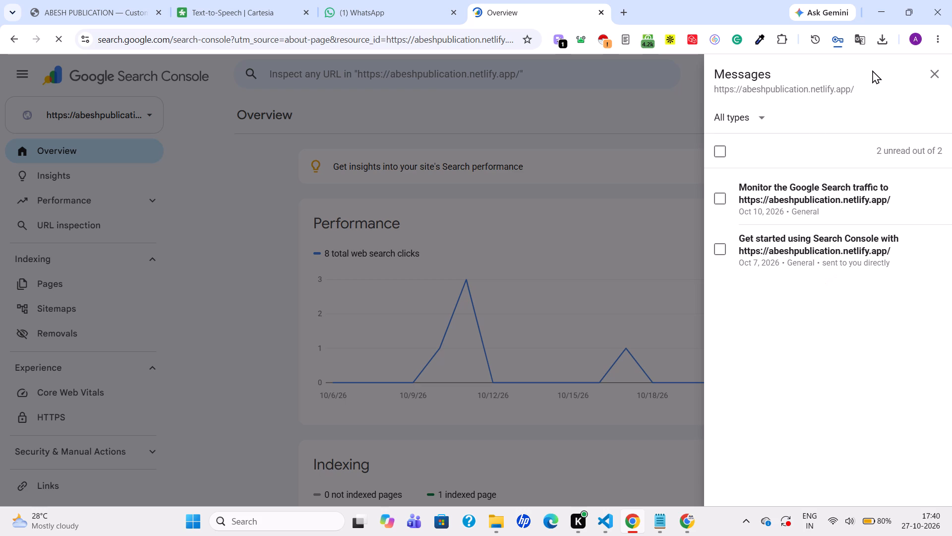
left_click(721, 195)
left_click(712, 244)
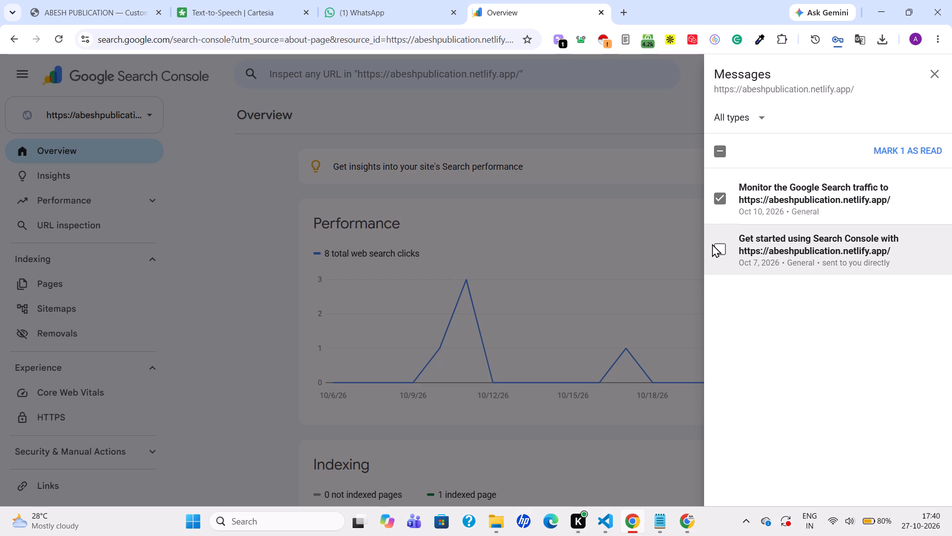
left_click(720, 245)
left_click(888, 145)
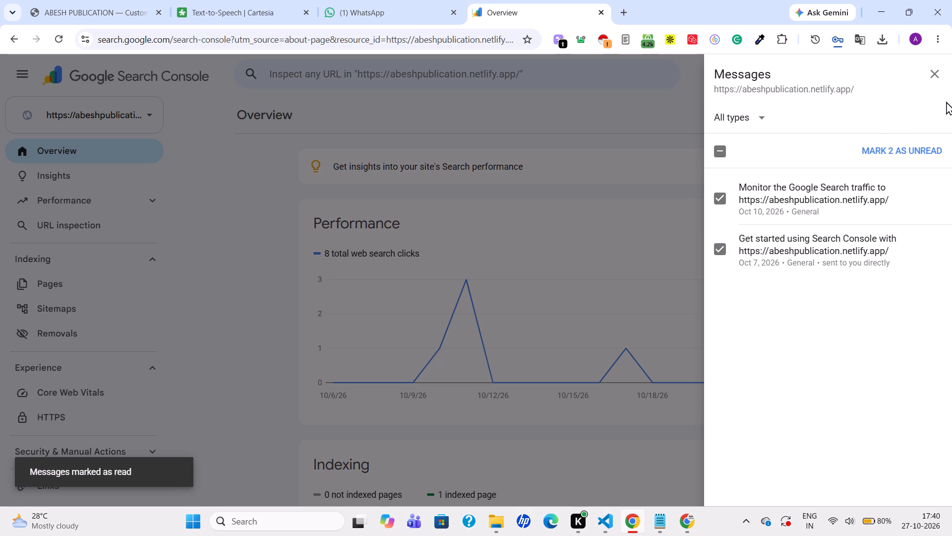
left_click(938, 72)
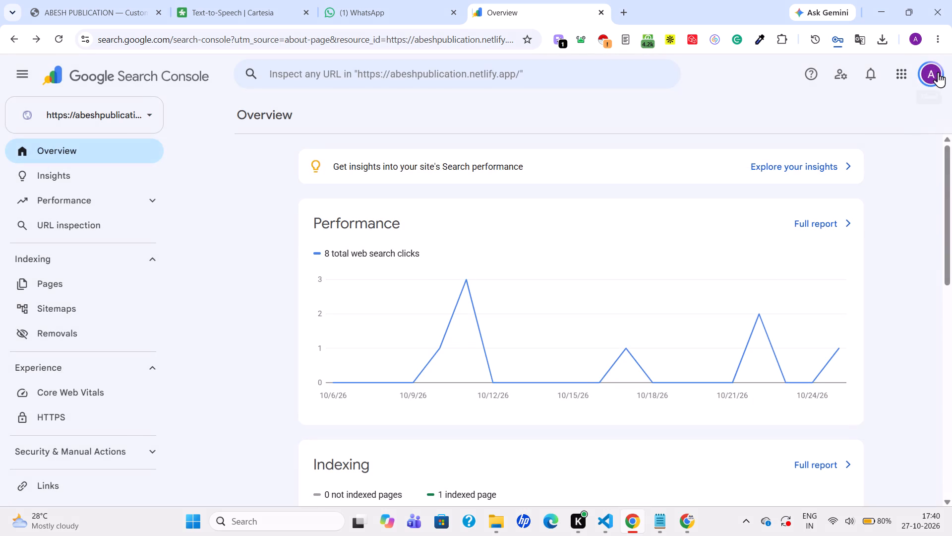
Examine the overview's Performance, Indexing, Experience and Enhancements sections, including the chart points for October 11, and open the property list.
scroll(744, 242, "down", 5)
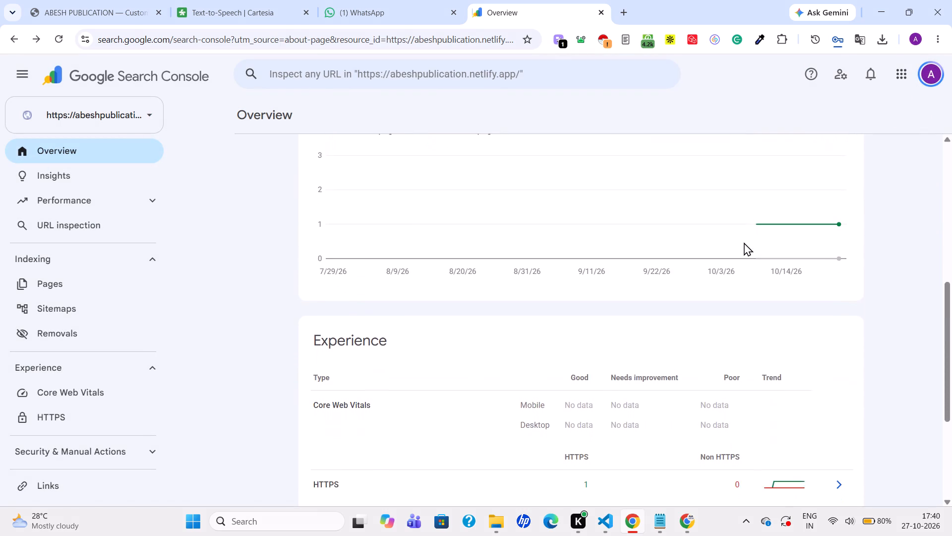
scroll(744, 242, "down", 7)
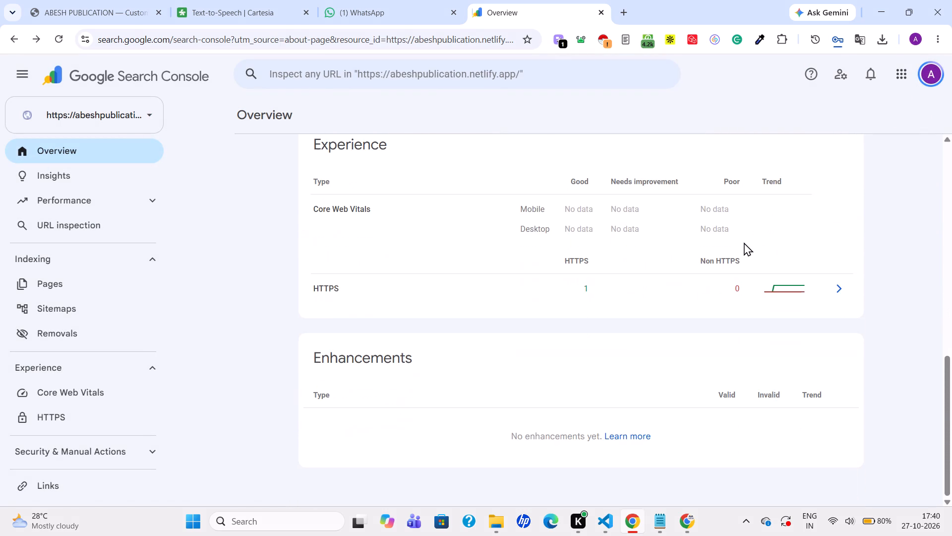
scroll(744, 242, "up", 11)
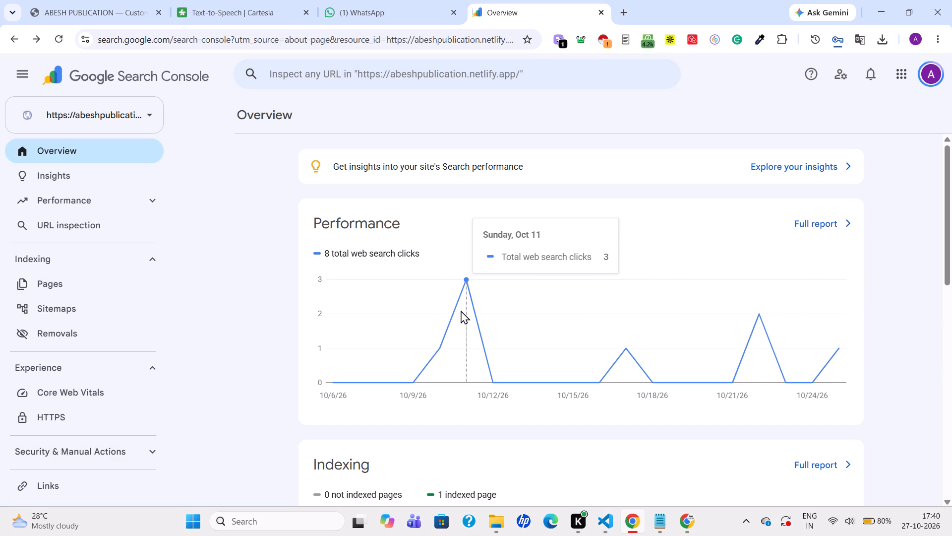
scroll(633, 418, "down", 8)
scroll(633, 418, "up", 3)
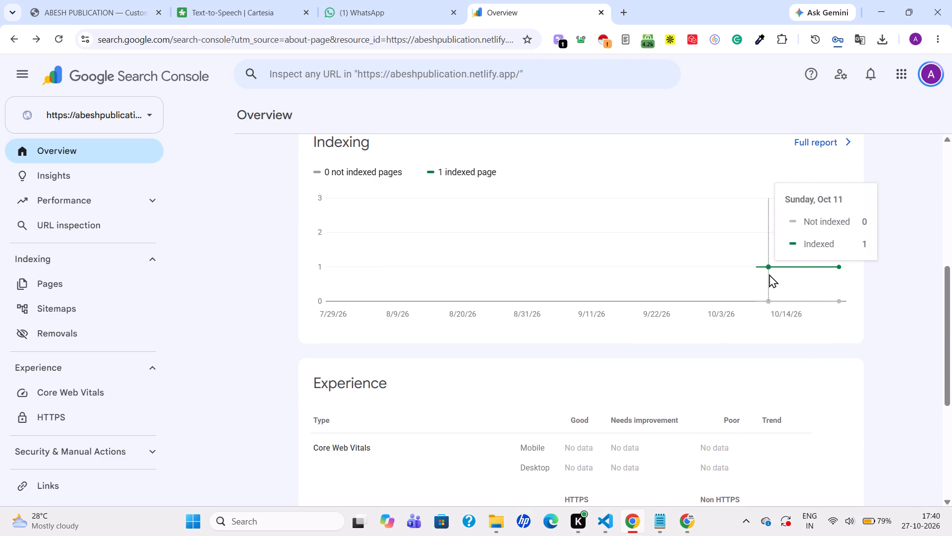
scroll(809, 263, "right", 1)
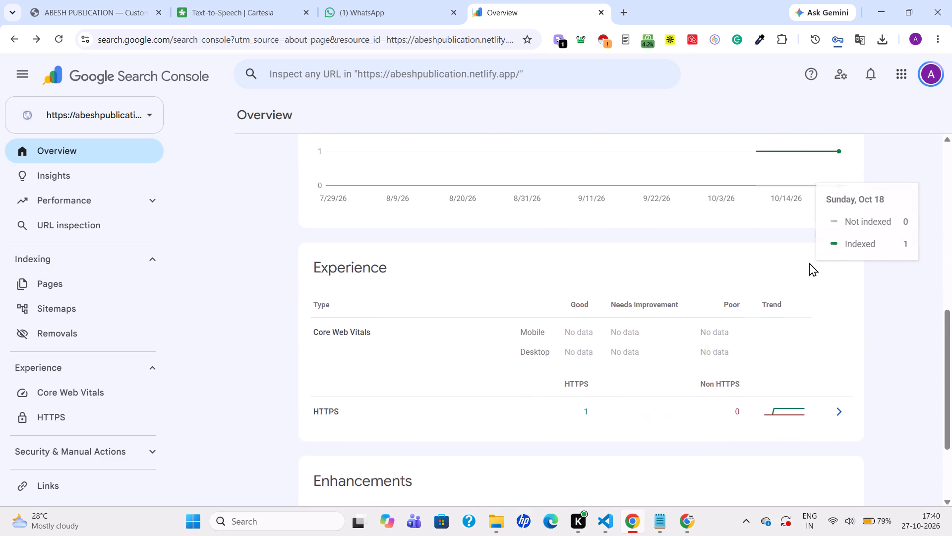
scroll(809, 263, "up", 7)
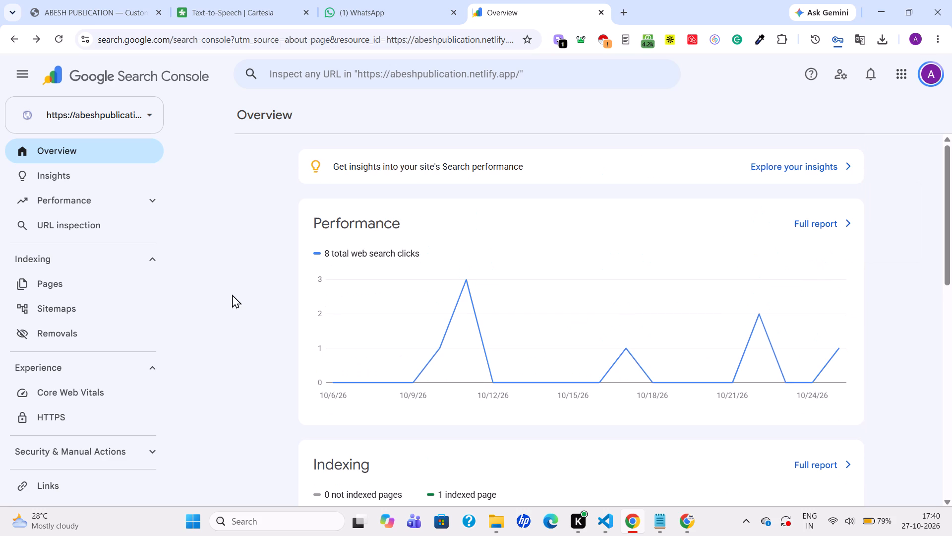
left_click(157, 114)
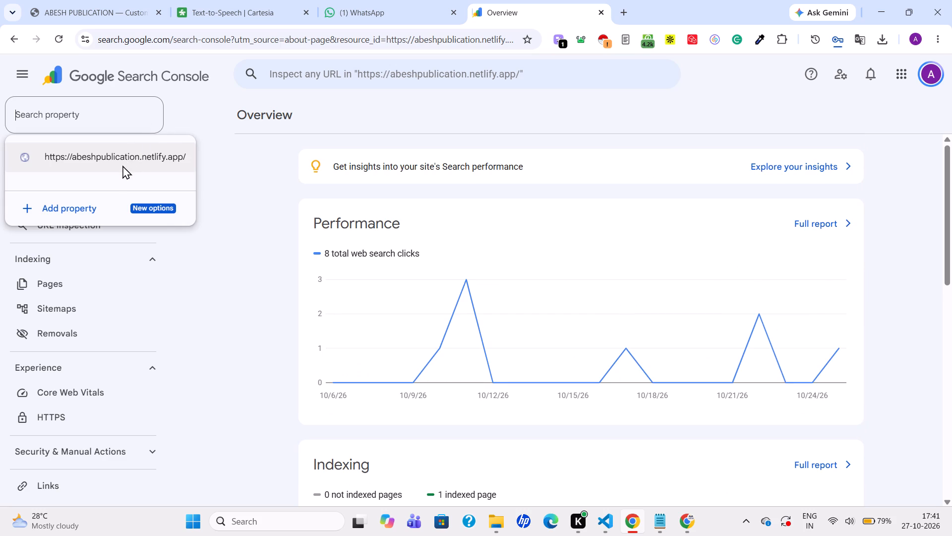
Open the Links report, dismiss its introductory tip and review the external links, internal links and top linking text.
left_click(46, 482)
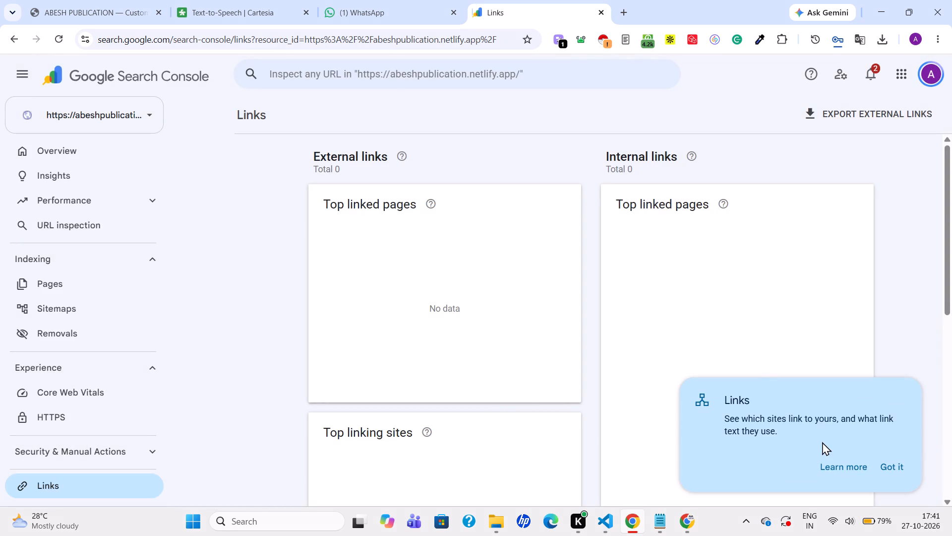
left_click(890, 462)
scroll(660, 418, "down", 1)
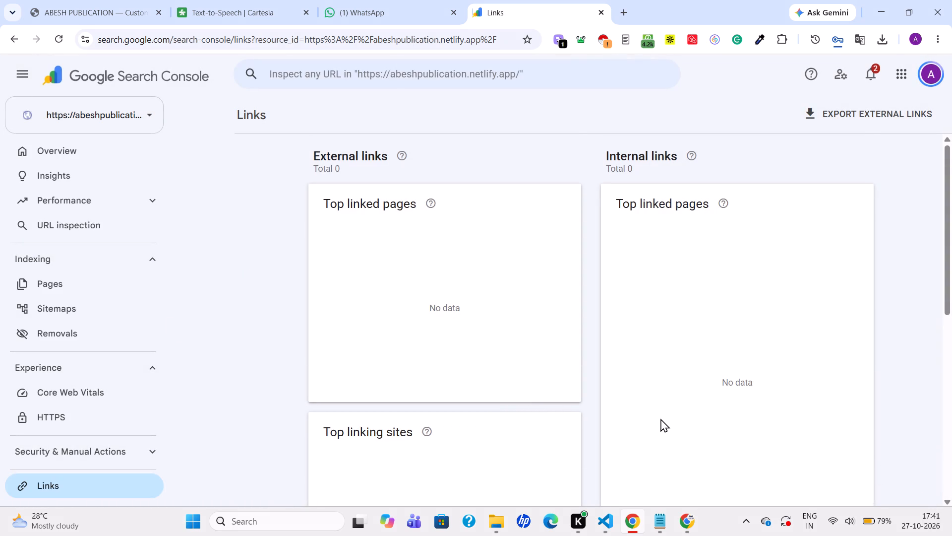
scroll(660, 418, "down", 8)
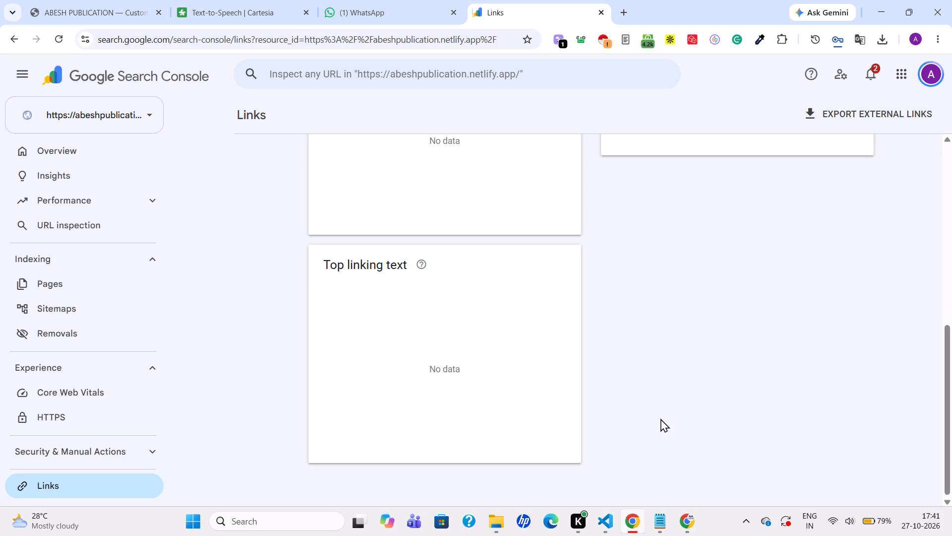
scroll(660, 418, "up", 8)
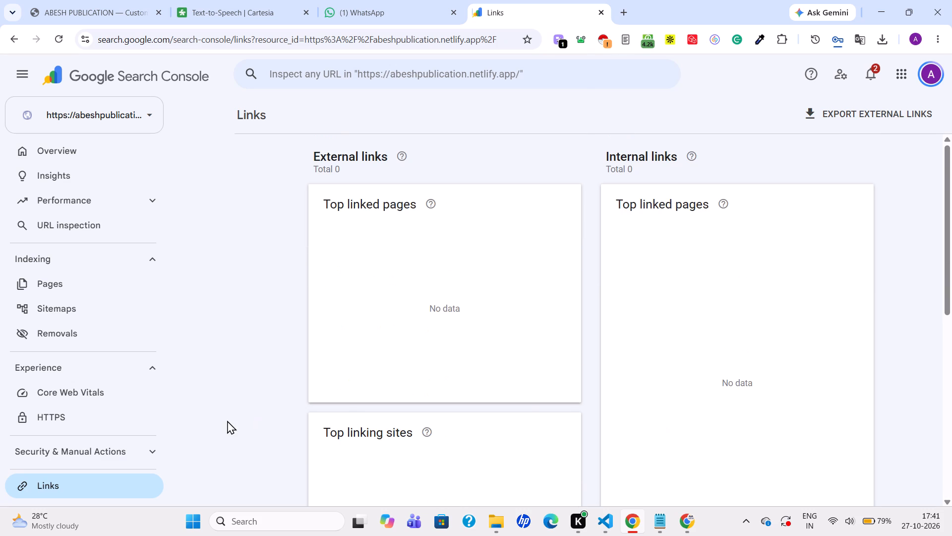
In the property's Settings, dismiss the tip, review Ownership verification including the HTML file method, and return to Settings.
scroll(49, 413, "down", 4)
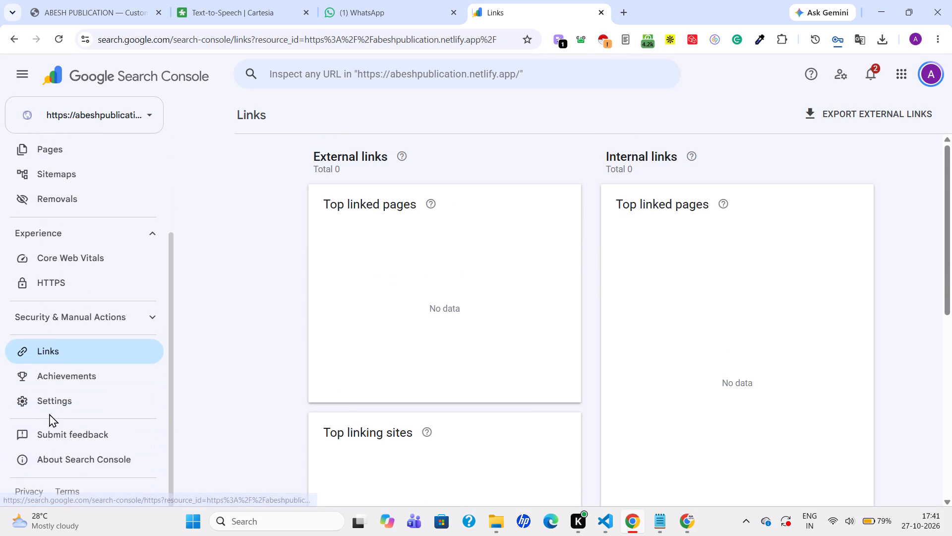
left_click(71, 400)
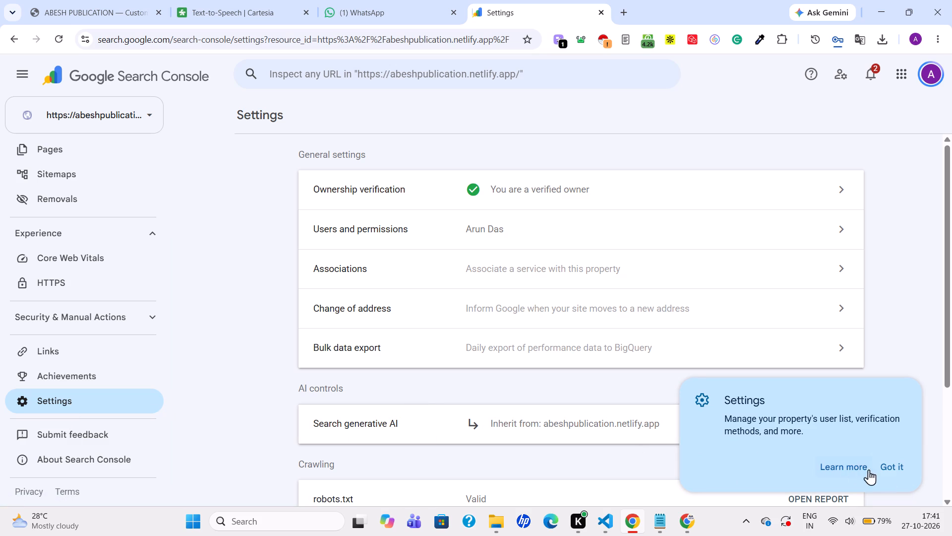
left_click(894, 472)
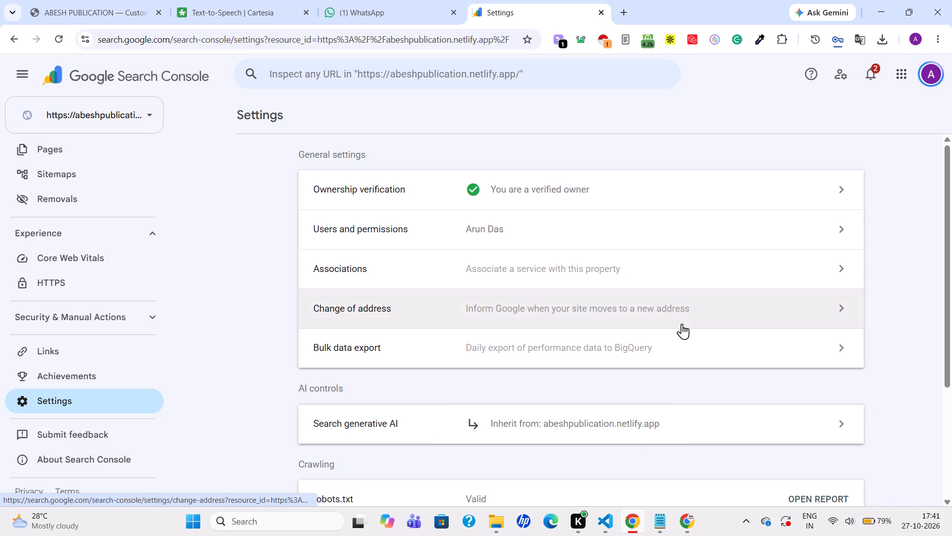
left_click(711, 194)
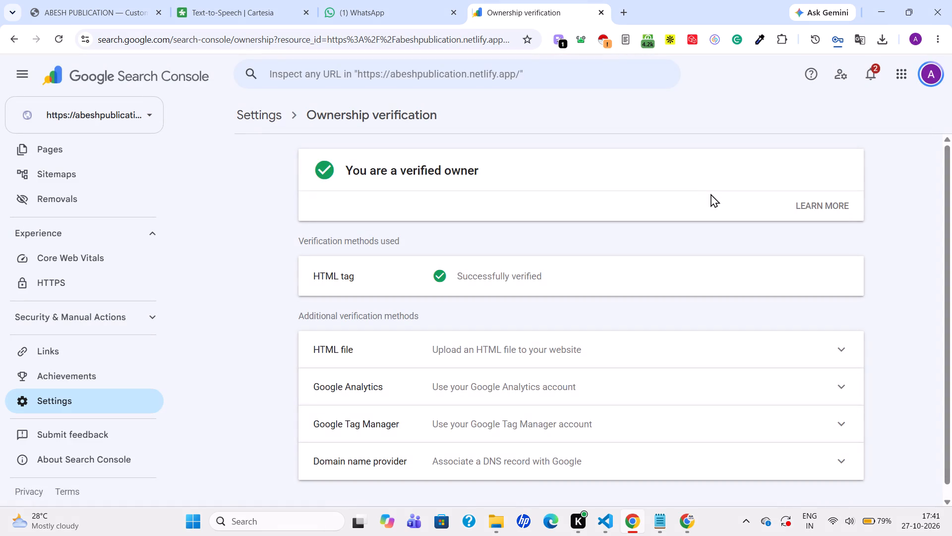
scroll(682, 404, "down", 5)
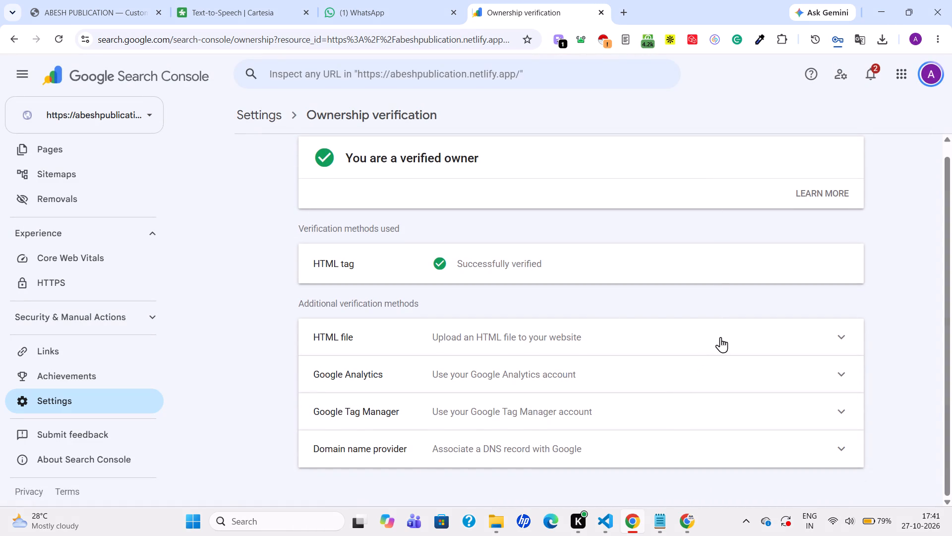
left_click(720, 337)
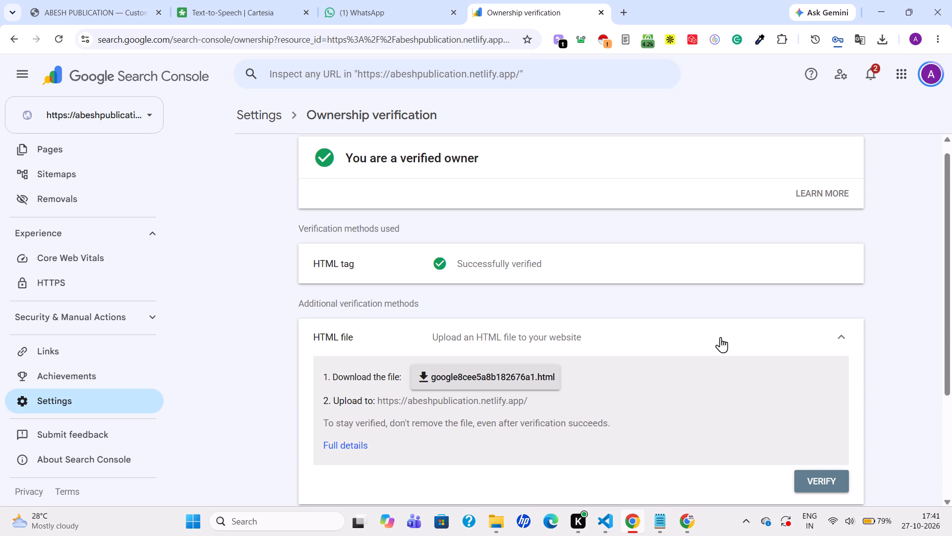
left_click(720, 337)
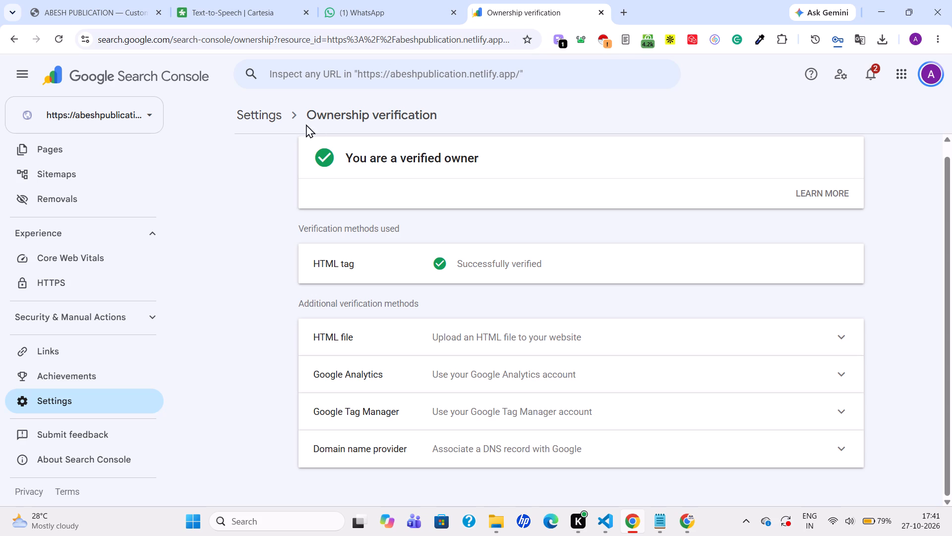
left_click(267, 114)
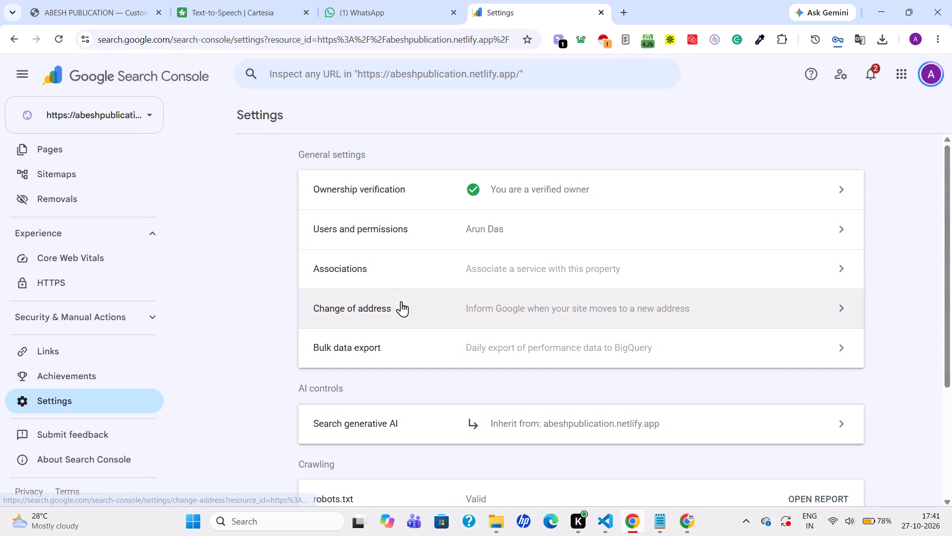
In the Search generative AI setting, turn off inherited control, save the option to include the site's links and content, and acknowledge the change.
scroll(469, 438, "down", 2)
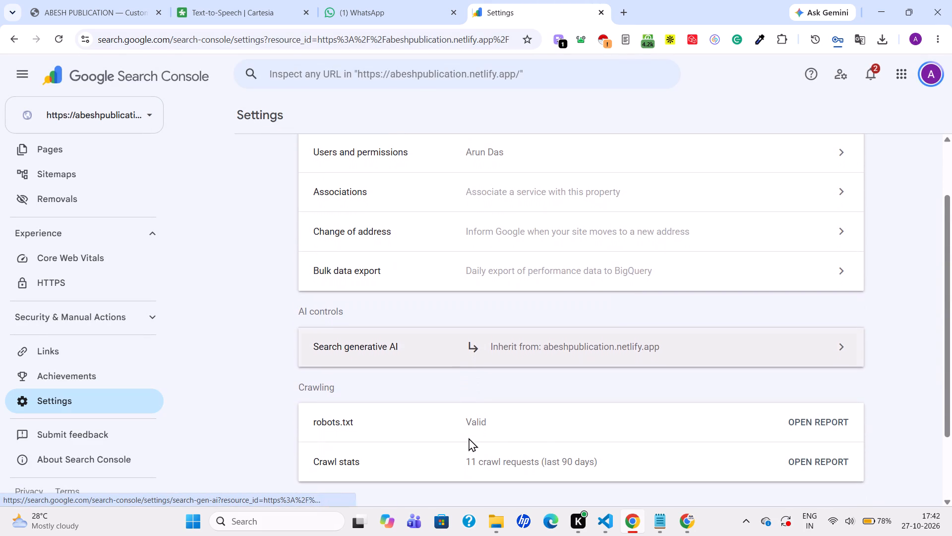
left_click(449, 347)
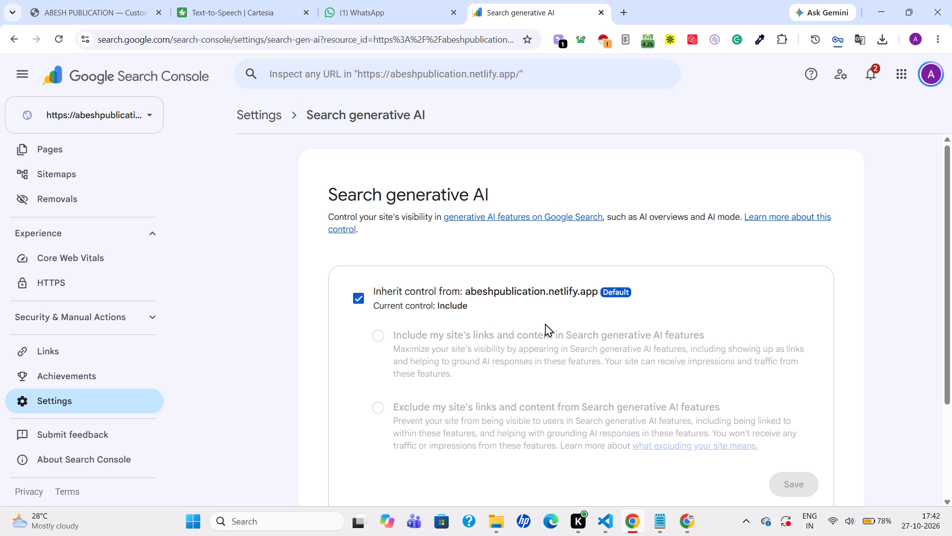
scroll(560, 328, "down", 4)
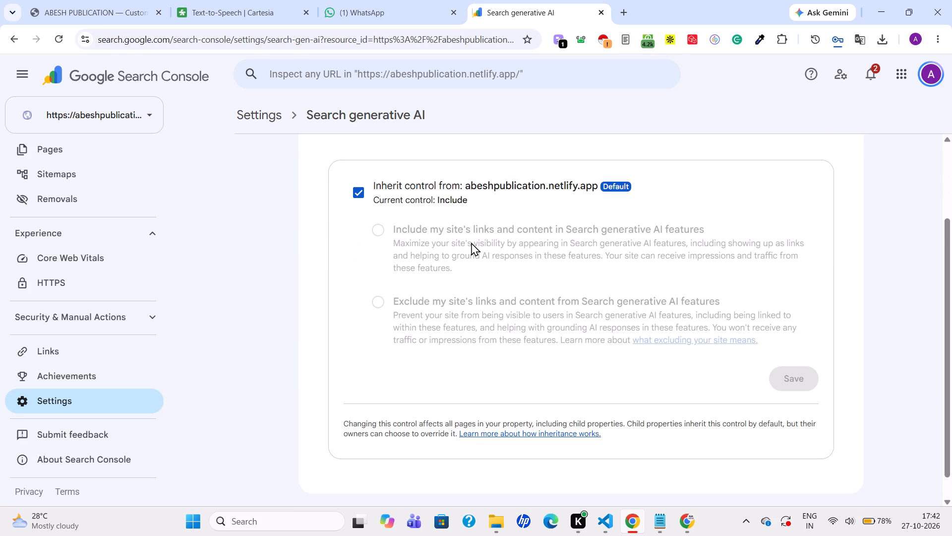
left_click(359, 166)
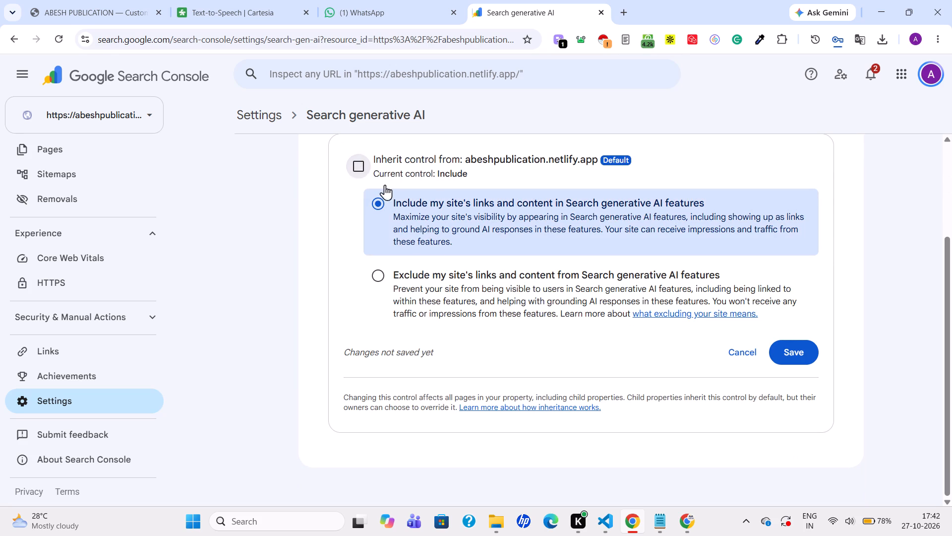
left_click(791, 360)
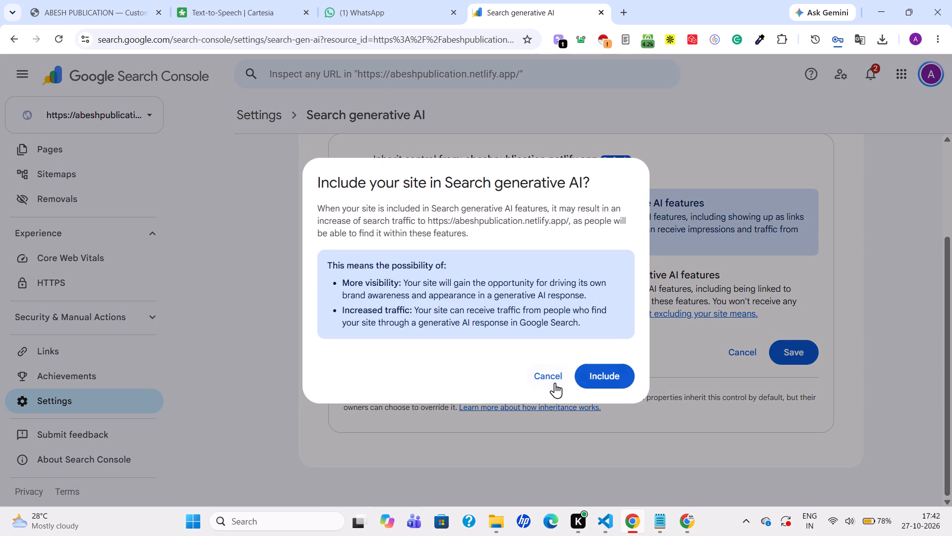
left_click(548, 385)
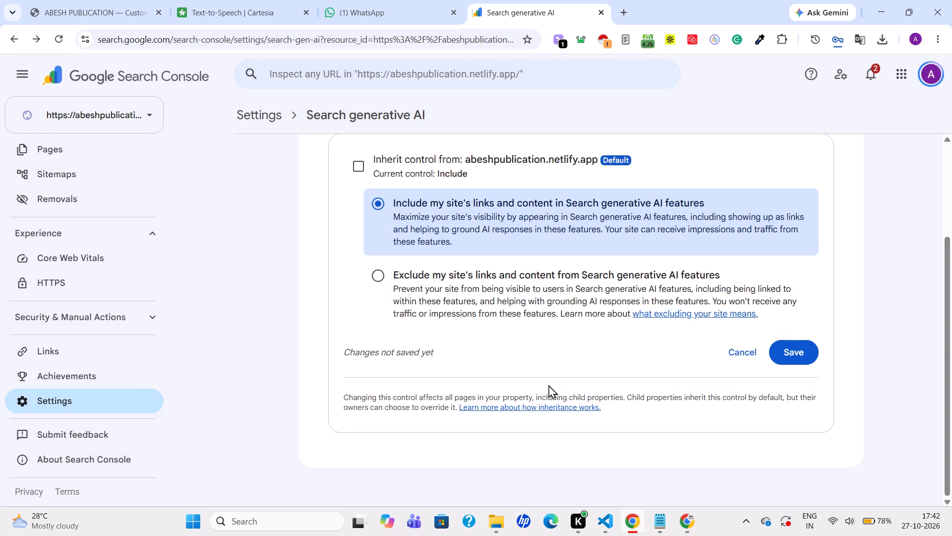
left_click(810, 354)
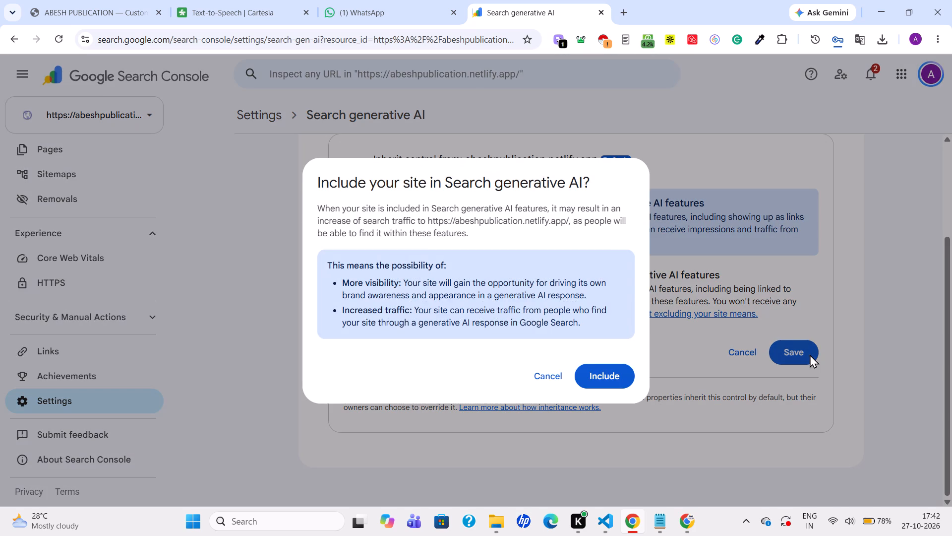
left_click(595, 380)
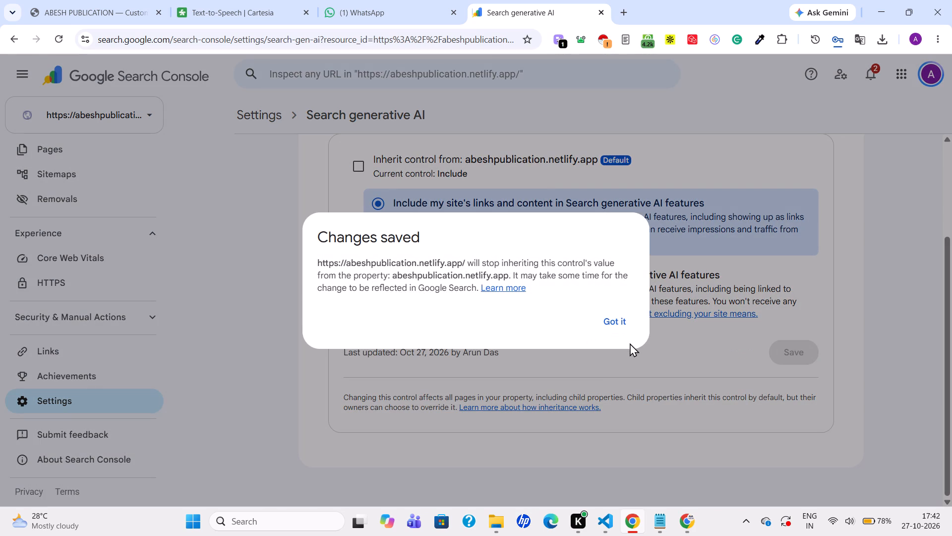
left_click(621, 328)
scroll(621, 328, "up", 5)
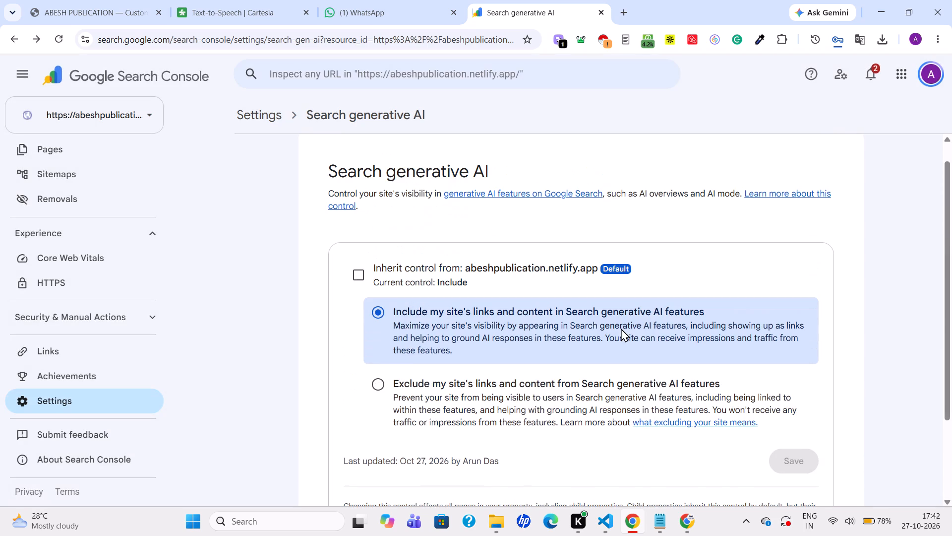
Return to the property's Settings and review the AI controls, Crawling and About sections.
left_click(272, 112)
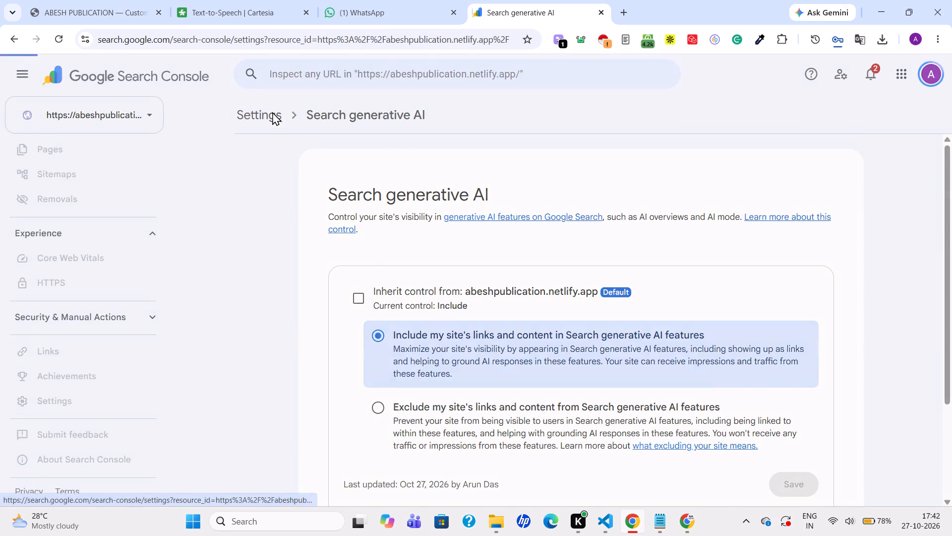
scroll(480, 331, "down", 4)
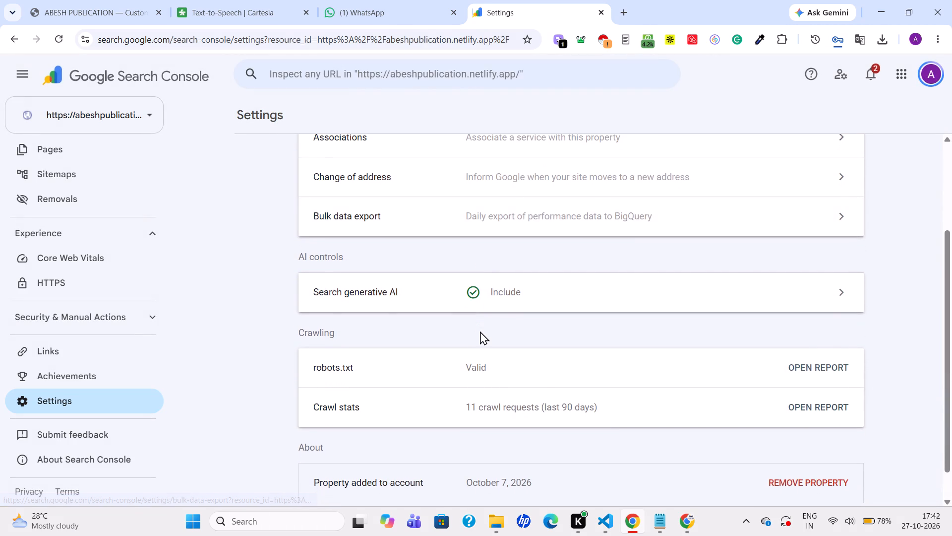
scroll(480, 331, "down", 2)
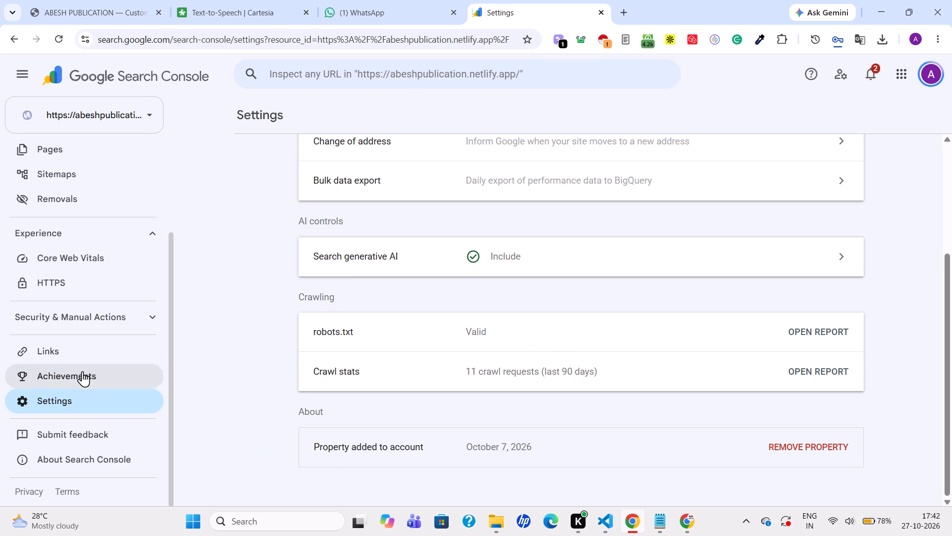
Reopen the Links report and examine the external links, internal links, top linking sites and top linking text.
left_click(89, 355)
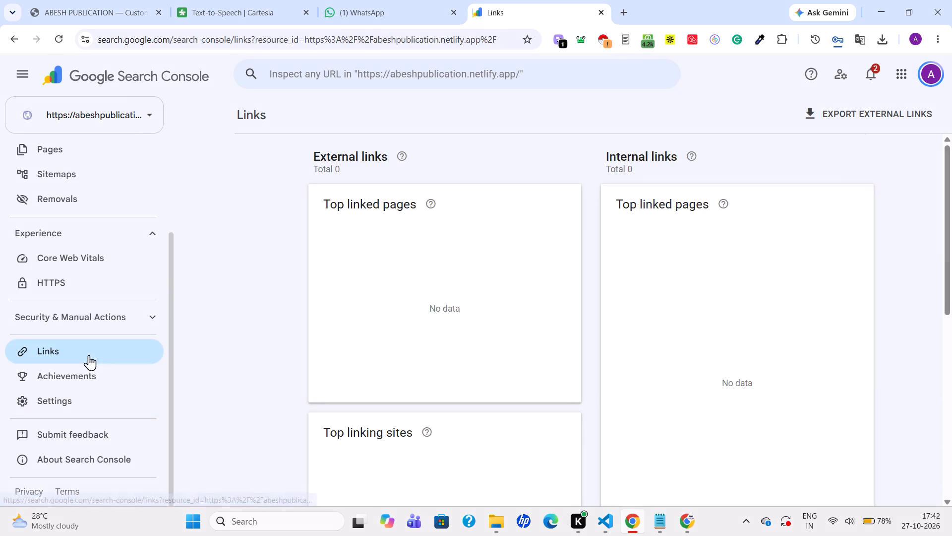
scroll(413, 352, "down", 5)
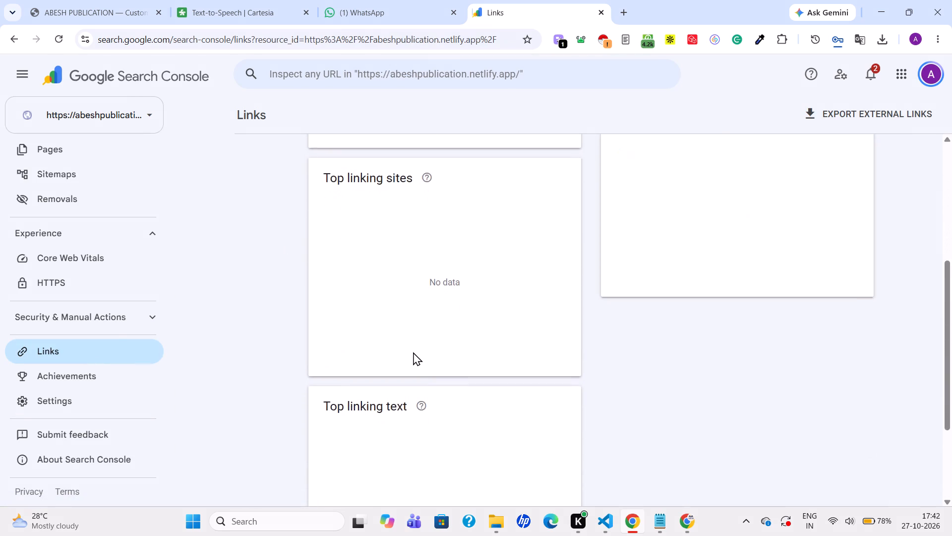
scroll(413, 352, "up", 4)
left_click(477, 290)
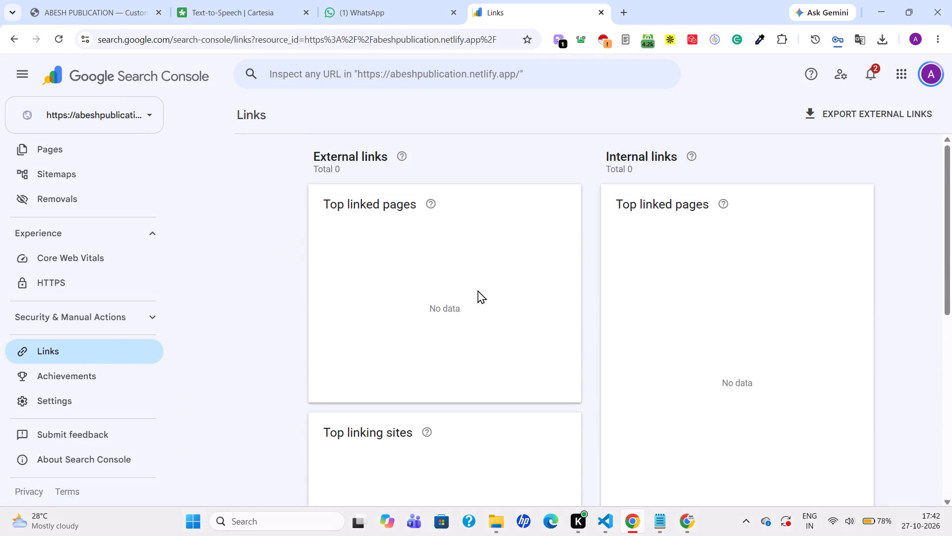
scroll(596, 346, "down", 4)
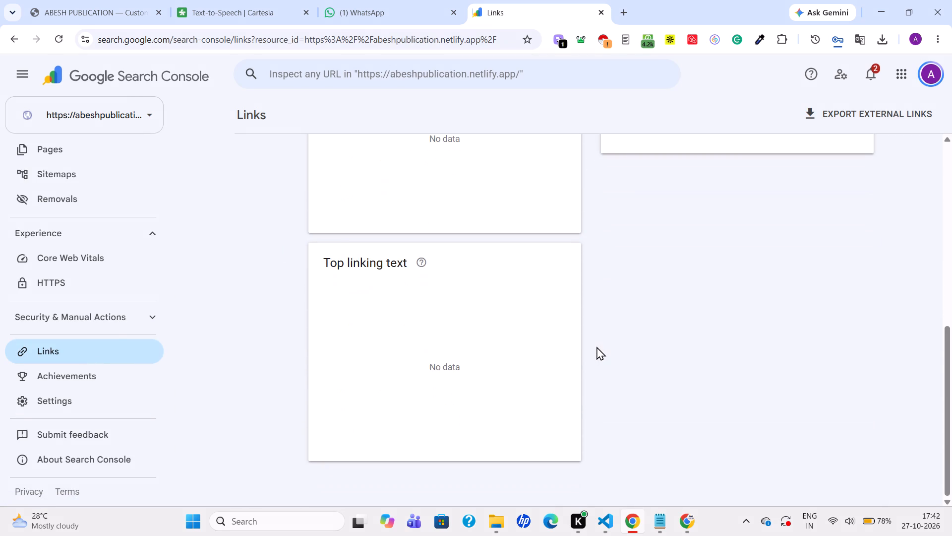